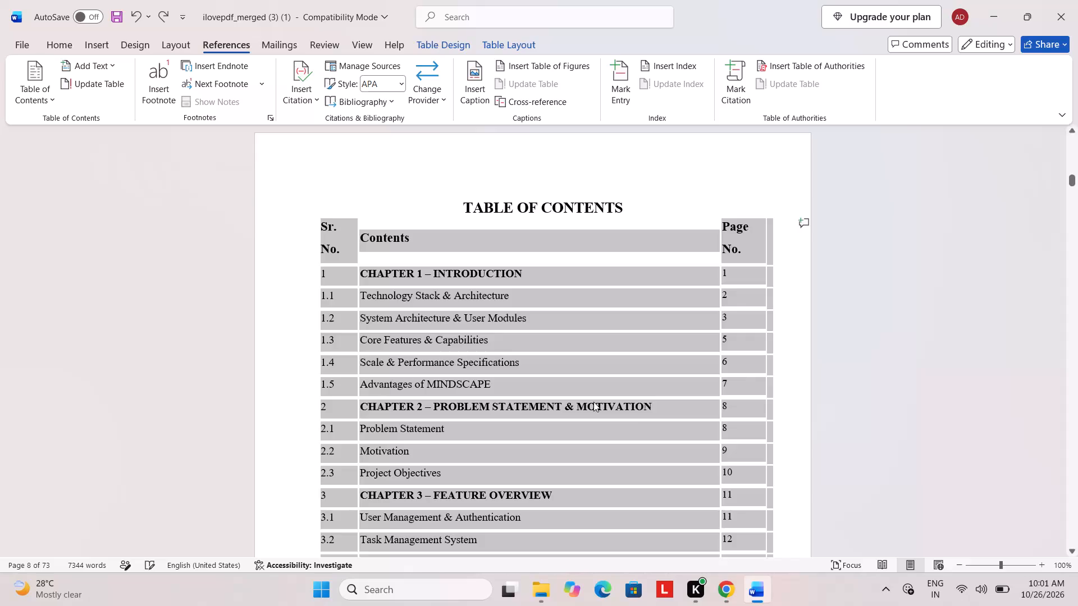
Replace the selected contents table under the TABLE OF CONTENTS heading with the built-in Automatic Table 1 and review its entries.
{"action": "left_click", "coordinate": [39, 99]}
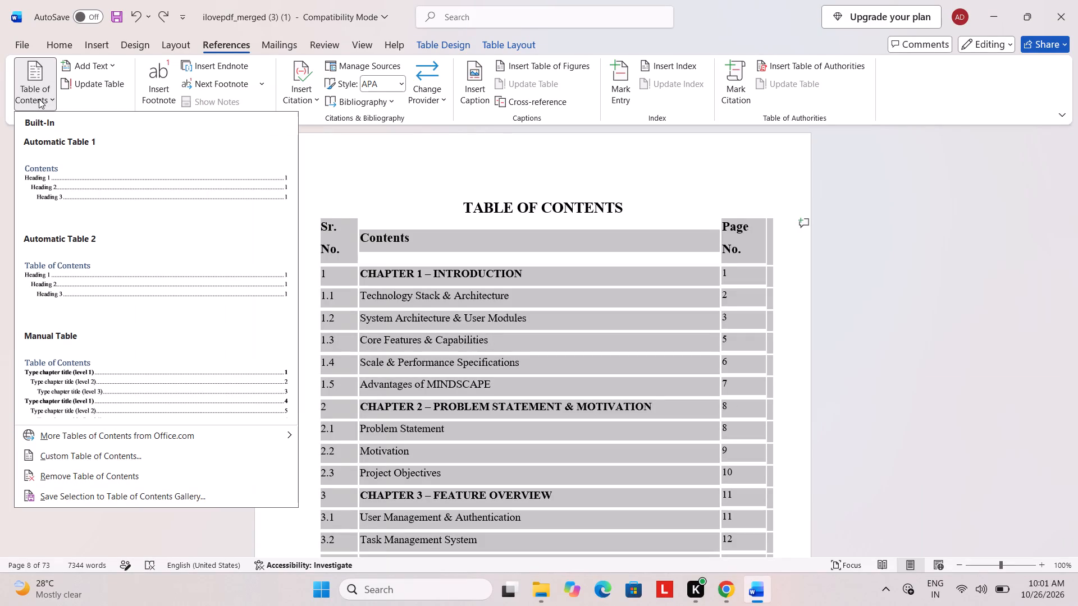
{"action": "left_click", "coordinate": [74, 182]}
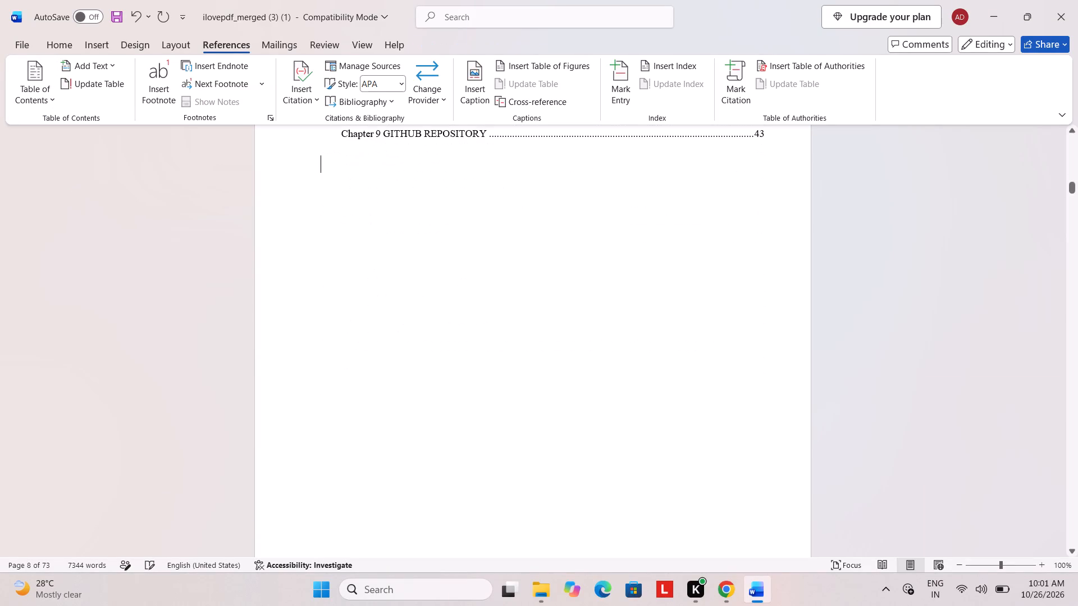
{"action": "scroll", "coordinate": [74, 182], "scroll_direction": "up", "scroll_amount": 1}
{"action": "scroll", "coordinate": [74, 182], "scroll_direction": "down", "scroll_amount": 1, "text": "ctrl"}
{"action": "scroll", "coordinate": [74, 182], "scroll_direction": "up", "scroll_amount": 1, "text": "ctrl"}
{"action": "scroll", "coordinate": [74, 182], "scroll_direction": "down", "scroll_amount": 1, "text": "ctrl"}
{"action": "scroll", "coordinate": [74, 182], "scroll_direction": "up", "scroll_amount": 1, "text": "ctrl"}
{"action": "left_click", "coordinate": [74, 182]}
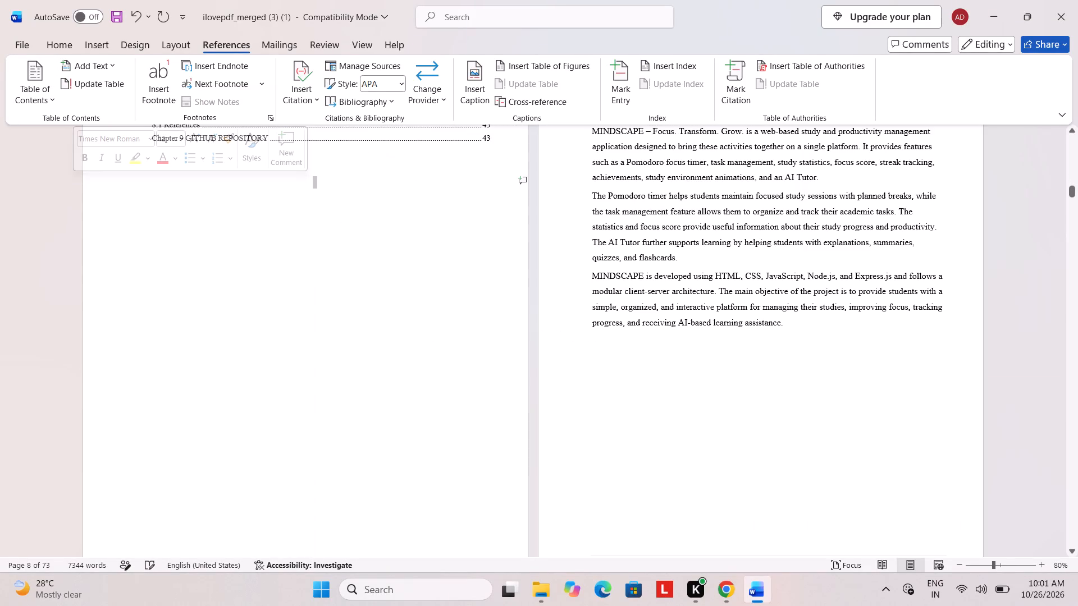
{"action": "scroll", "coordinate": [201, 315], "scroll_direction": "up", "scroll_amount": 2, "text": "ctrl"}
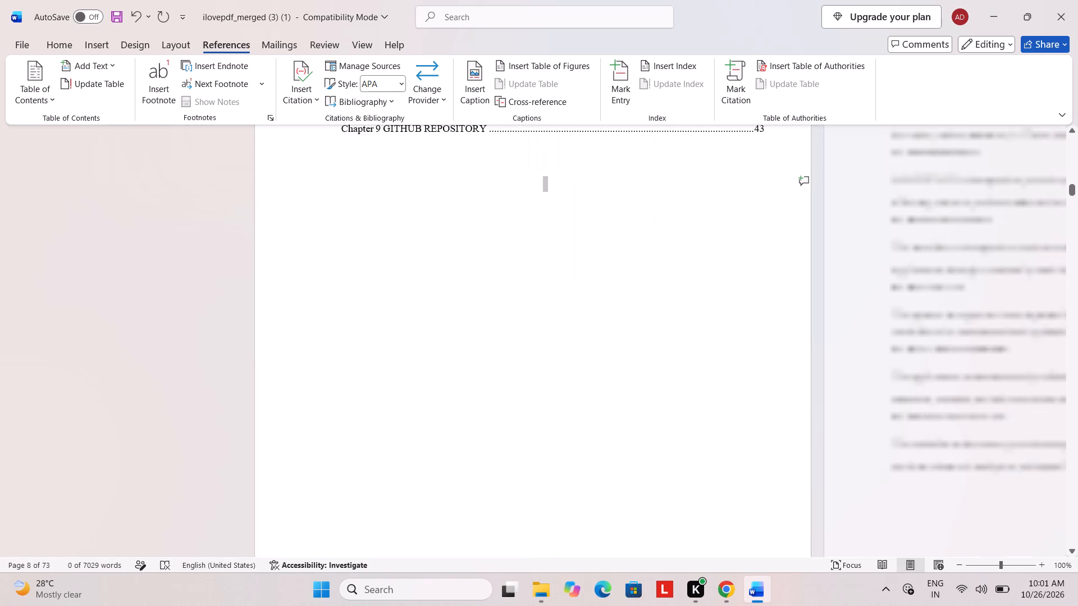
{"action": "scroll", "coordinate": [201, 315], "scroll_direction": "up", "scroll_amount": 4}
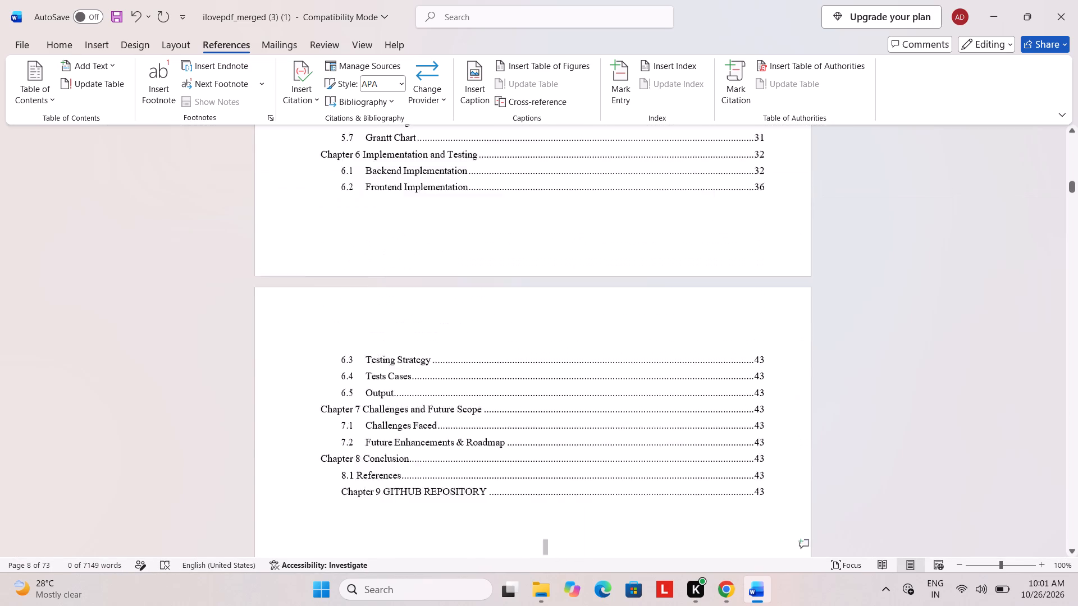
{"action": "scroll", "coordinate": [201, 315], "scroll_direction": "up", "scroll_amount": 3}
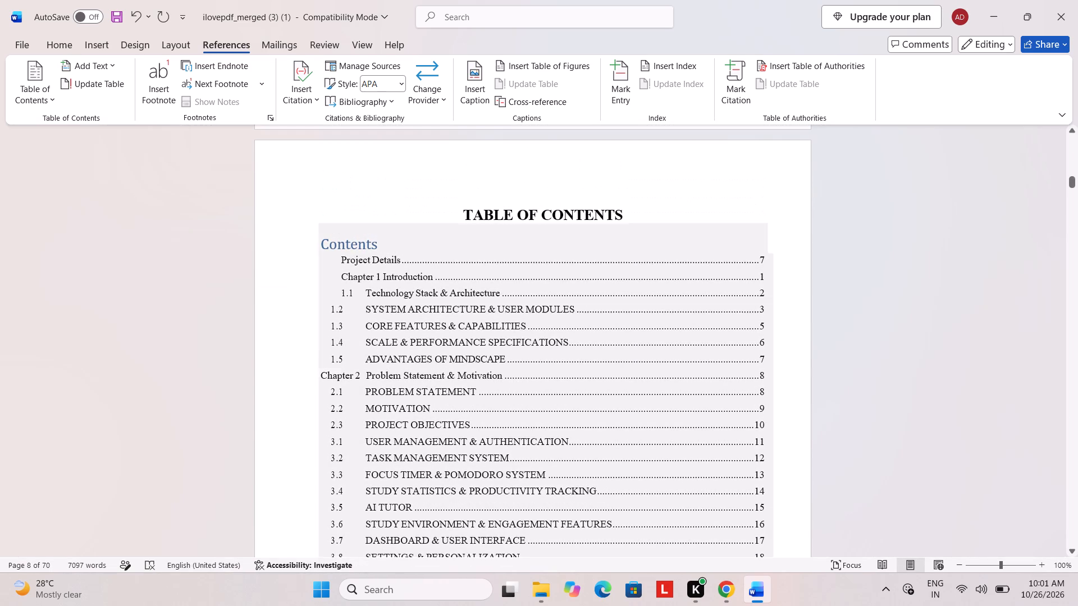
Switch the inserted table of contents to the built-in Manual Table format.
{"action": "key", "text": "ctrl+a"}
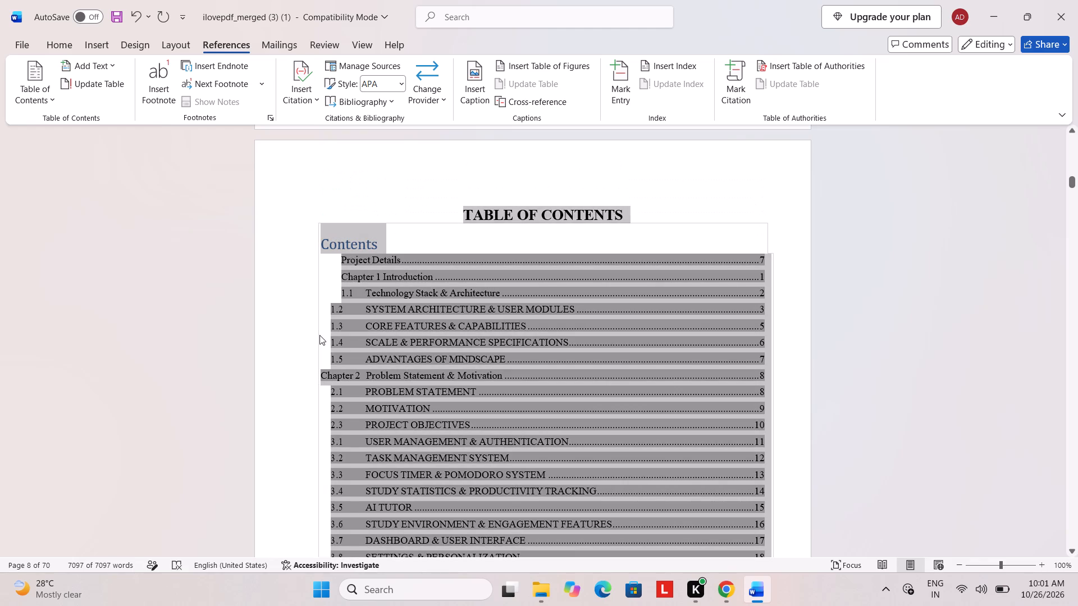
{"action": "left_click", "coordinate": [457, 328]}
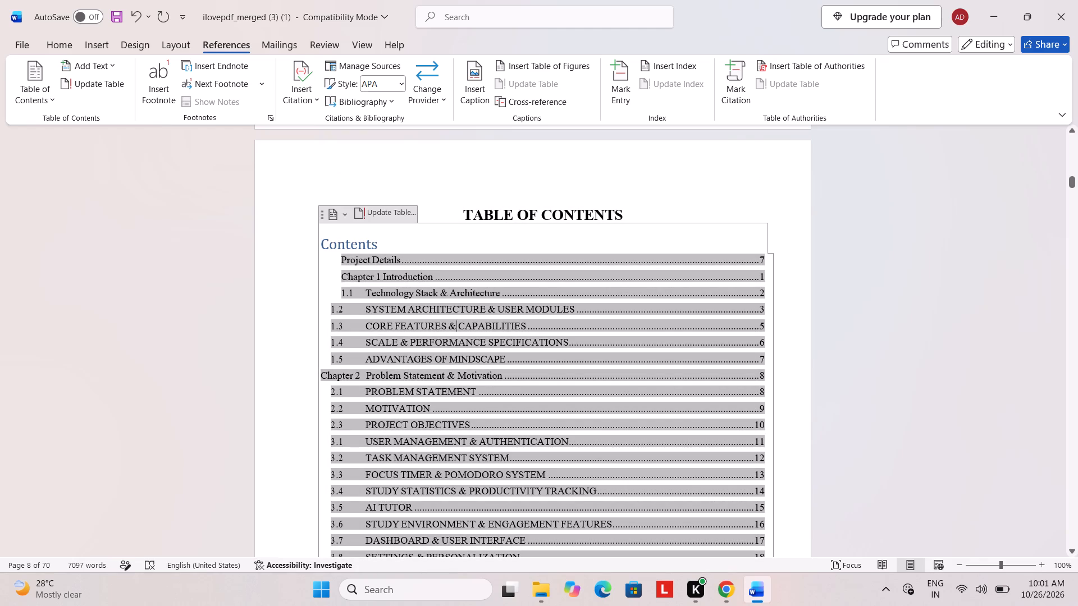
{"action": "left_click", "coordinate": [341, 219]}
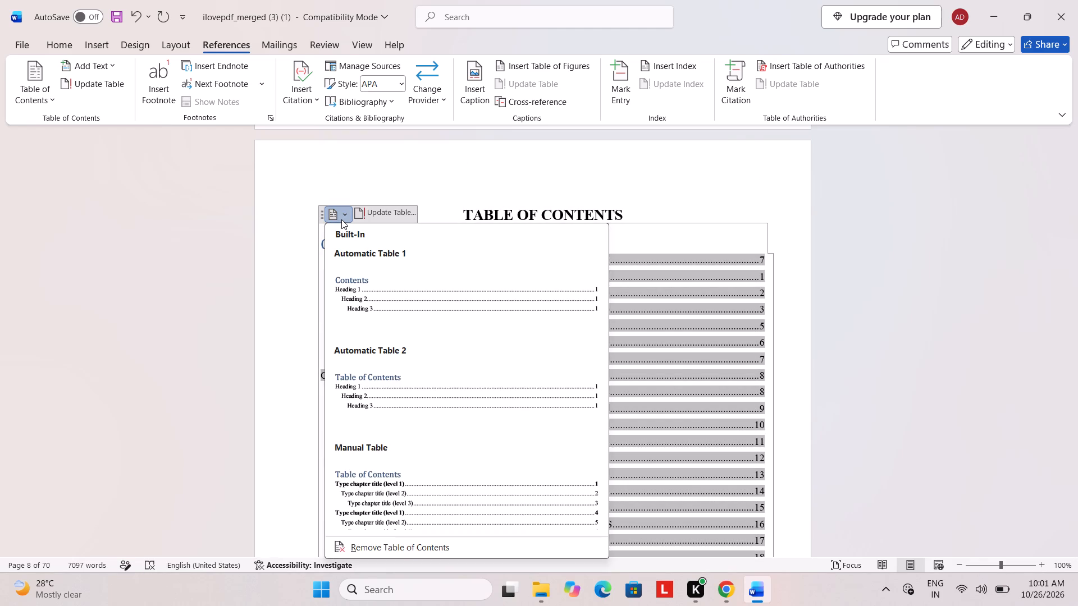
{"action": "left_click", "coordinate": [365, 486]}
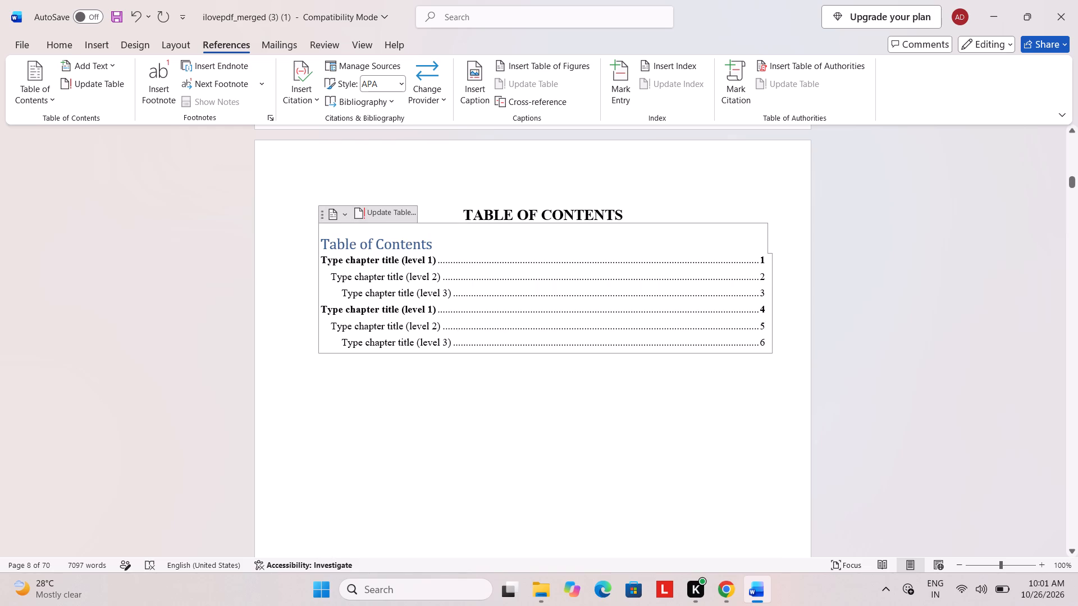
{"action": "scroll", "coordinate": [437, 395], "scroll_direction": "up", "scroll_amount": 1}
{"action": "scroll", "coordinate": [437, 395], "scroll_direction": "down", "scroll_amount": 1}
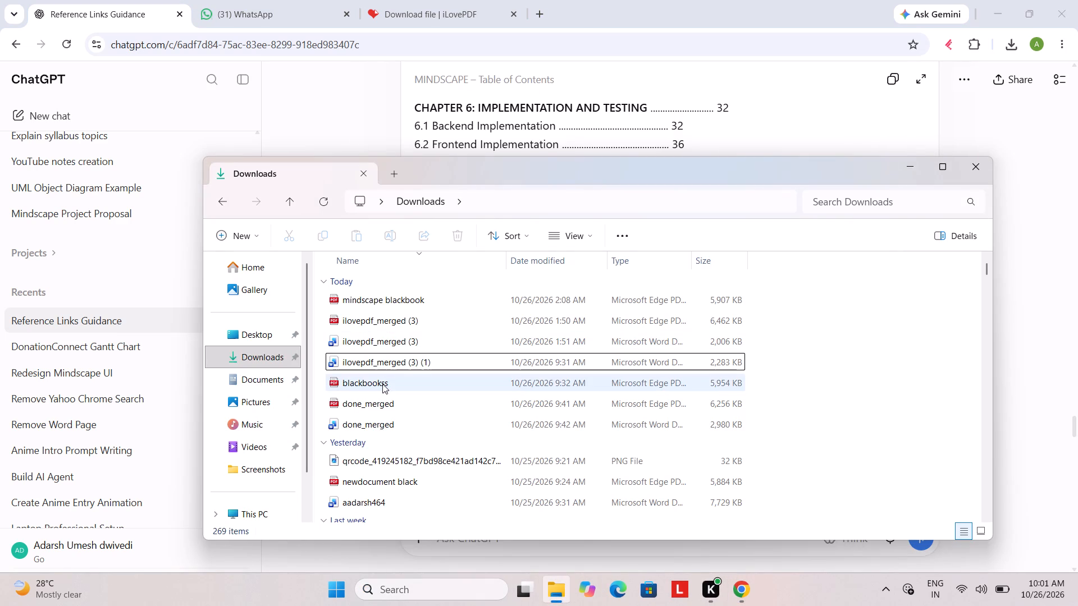
{"action": "double_click", "coordinate": [383, 419]}
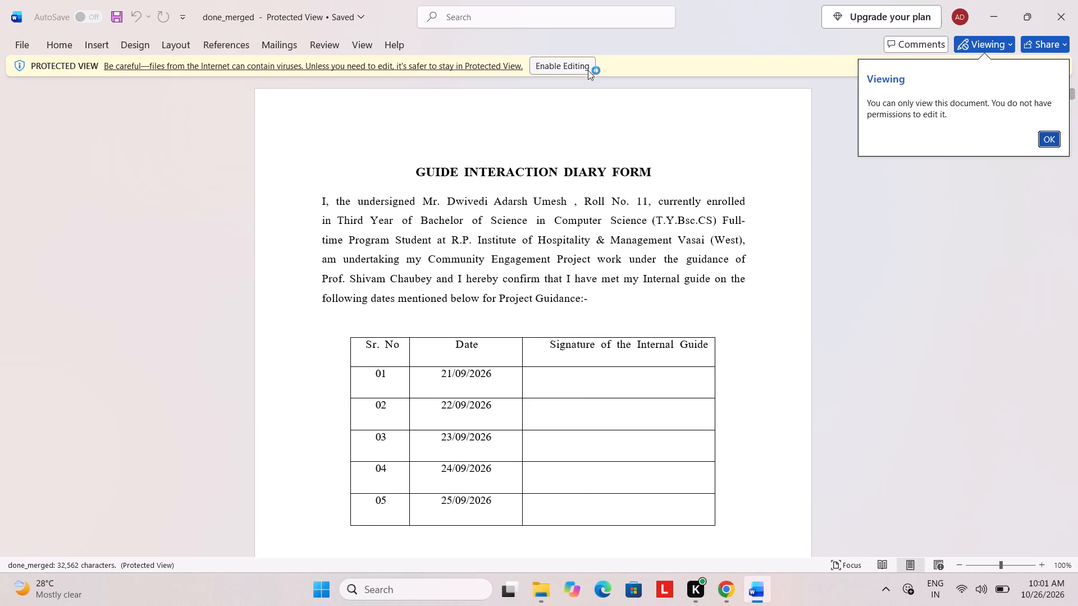
{"action": "left_click", "coordinate": [575, 67]}
Look through the front pages of the done_merged report up to its table of contents and examine how that is laid out.
{"action": "scroll", "coordinate": [625, 297], "scroll_direction": "down", "scroll_amount": 2}
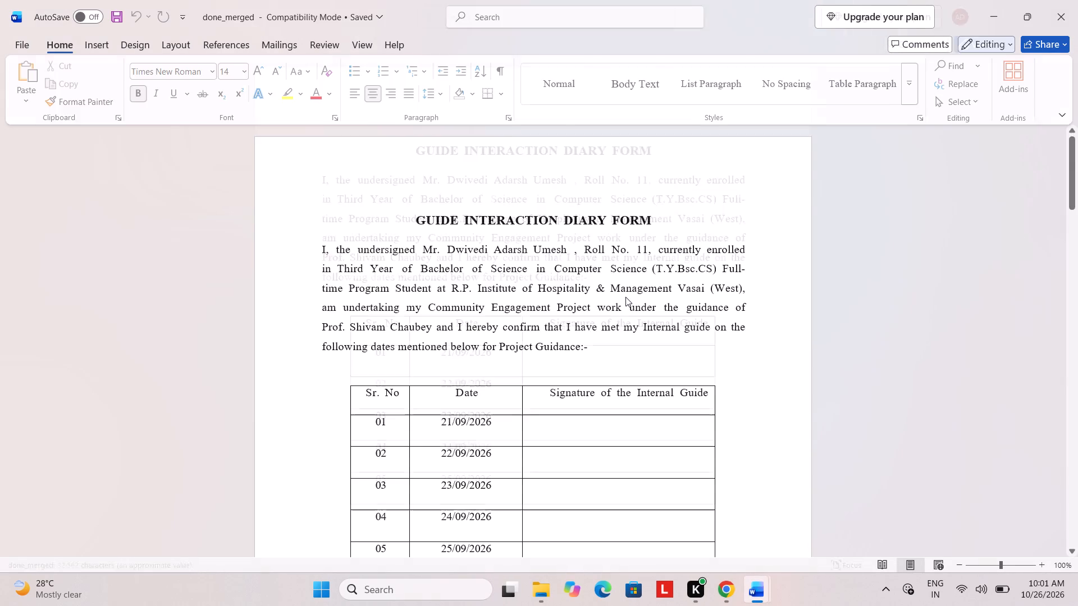
{"action": "scroll", "coordinate": [625, 297], "scroll_direction": "down", "scroll_amount": 12}
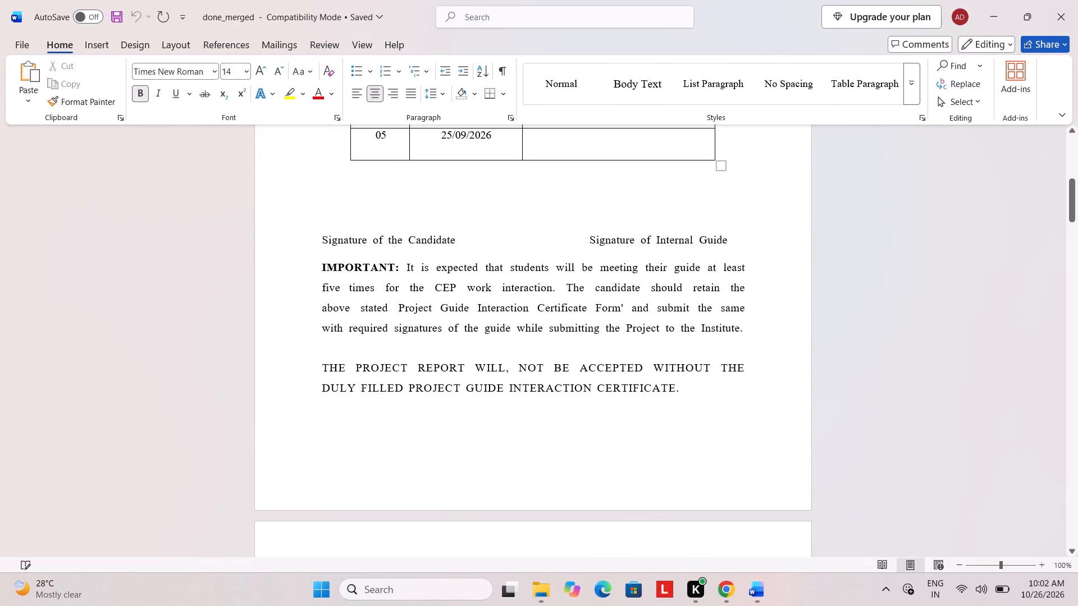
{"action": "scroll", "coordinate": [807, 320], "scroll_direction": "down", "scroll_amount": 4}
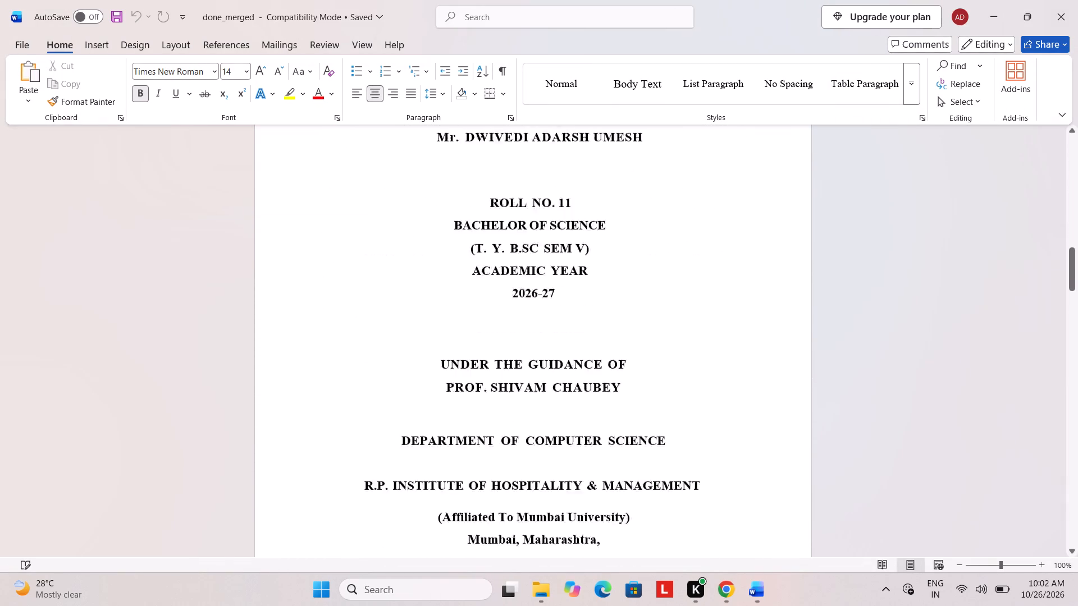
{"action": "scroll", "coordinate": [807, 320], "scroll_direction": "down", "scroll_amount": 4}
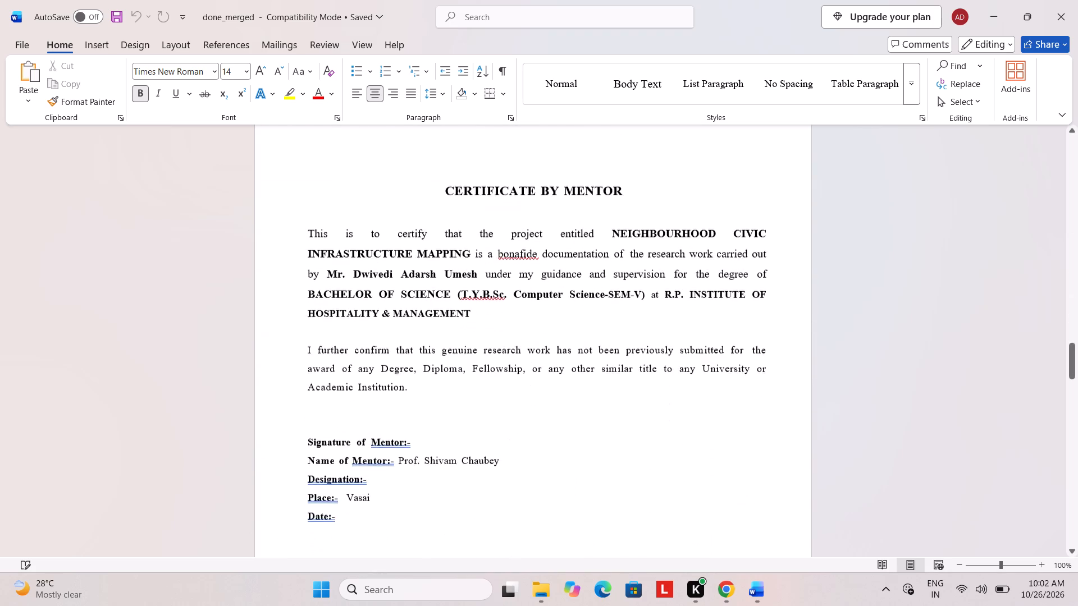
{"action": "scroll", "coordinate": [807, 320], "scroll_direction": "up", "scroll_amount": 2}
{"action": "scroll", "coordinate": [814, 373], "scroll_direction": "down", "scroll_amount": 1}
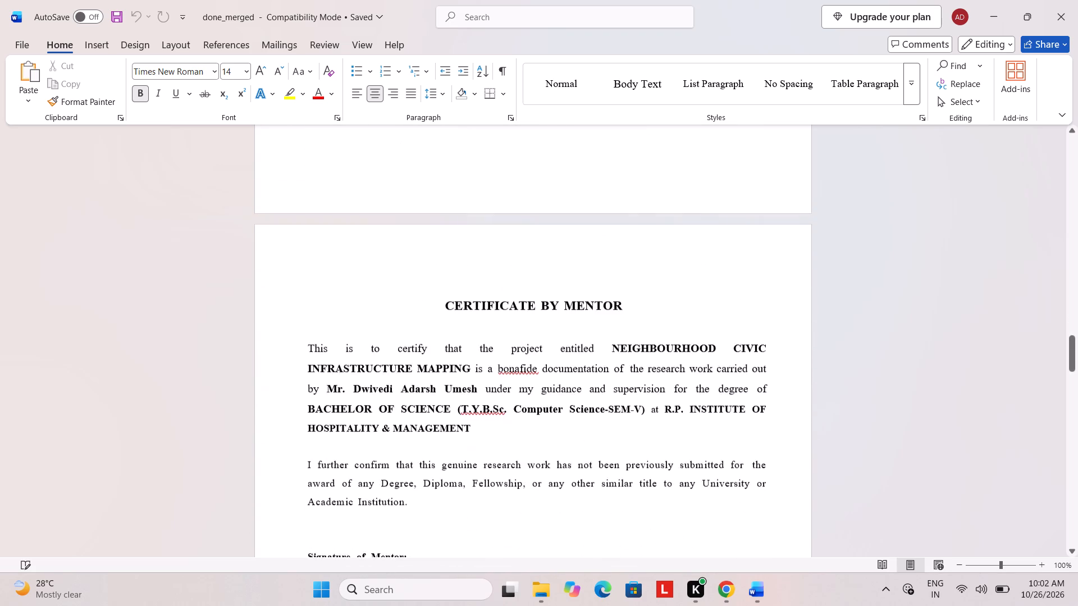
{"action": "scroll", "coordinate": [814, 373], "scroll_direction": "down", "scroll_amount": 2}
{"action": "scroll", "coordinate": [814, 373], "scroll_direction": "up", "scroll_amount": 1}
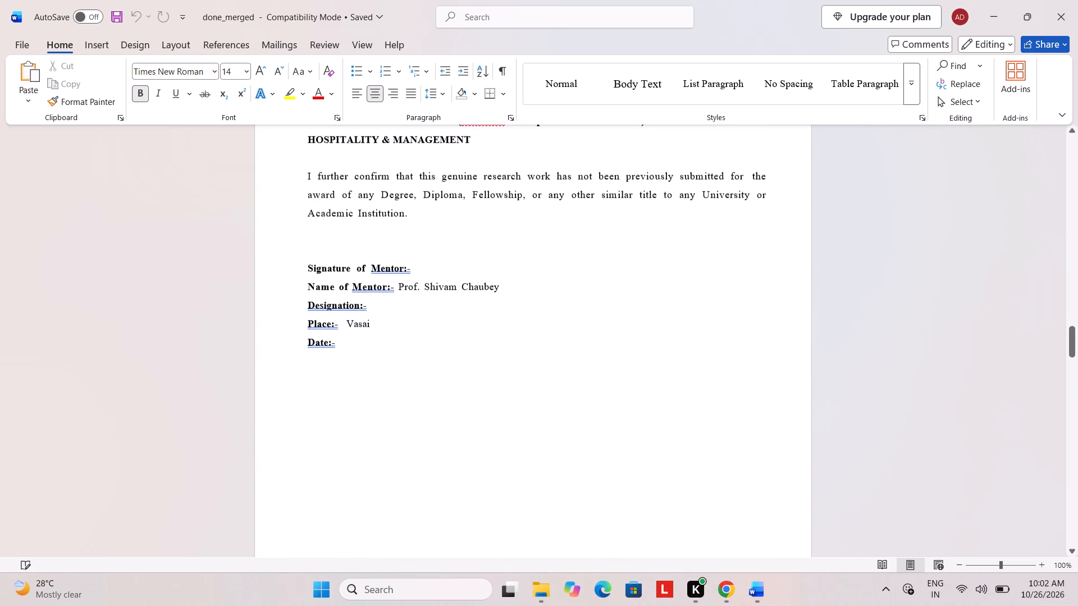
{"action": "scroll", "coordinate": [814, 373], "scroll_direction": "down", "scroll_amount": 4}
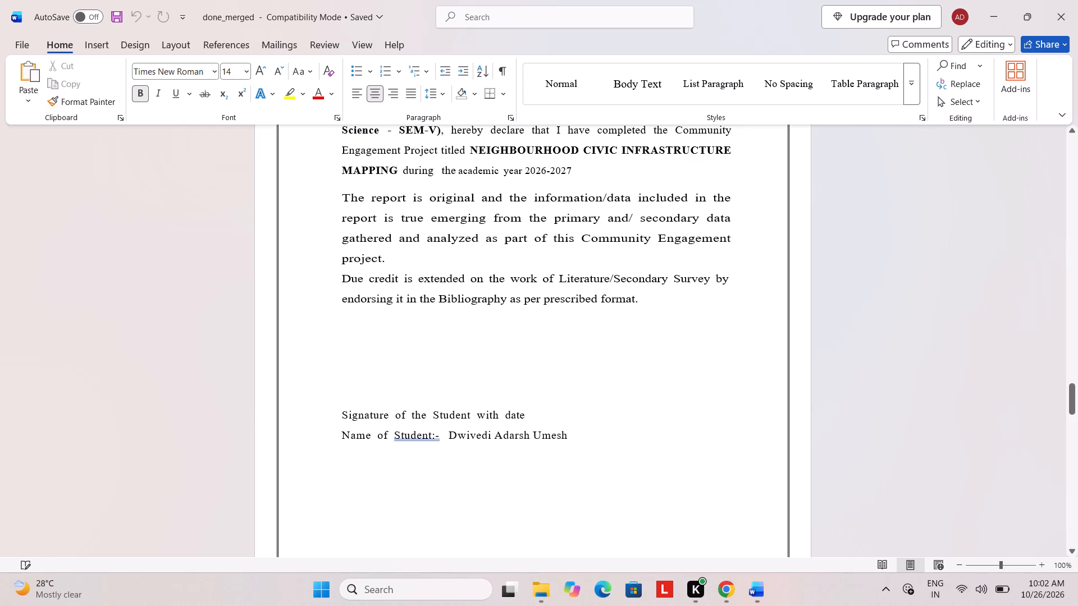
{"action": "scroll", "coordinate": [765, 478], "scroll_direction": "down", "scroll_amount": 7}
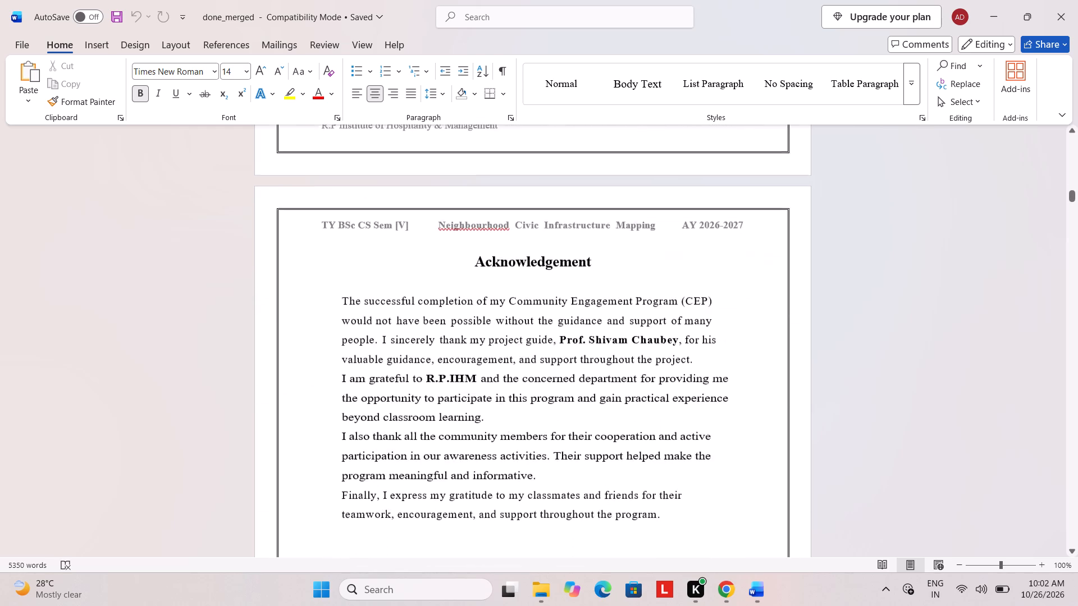
{"action": "scroll", "coordinate": [765, 478], "scroll_direction": "down", "scroll_amount": 4}
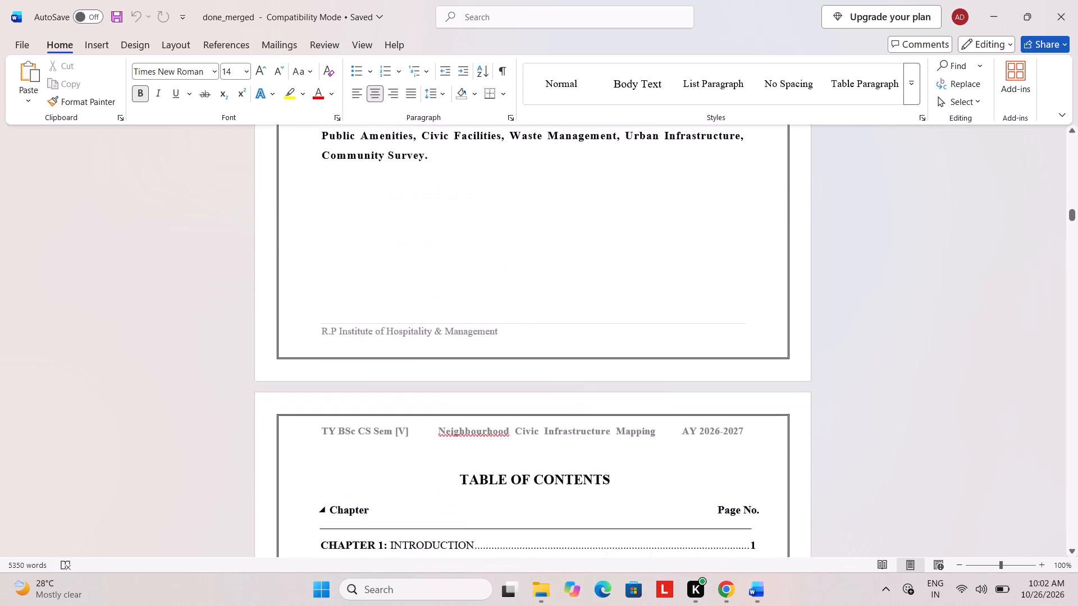
{"action": "scroll", "coordinate": [765, 478], "scroll_direction": "down", "scroll_amount": 1}
{"action": "scroll", "coordinate": [765, 478], "scroll_direction": "up", "scroll_amount": 1}
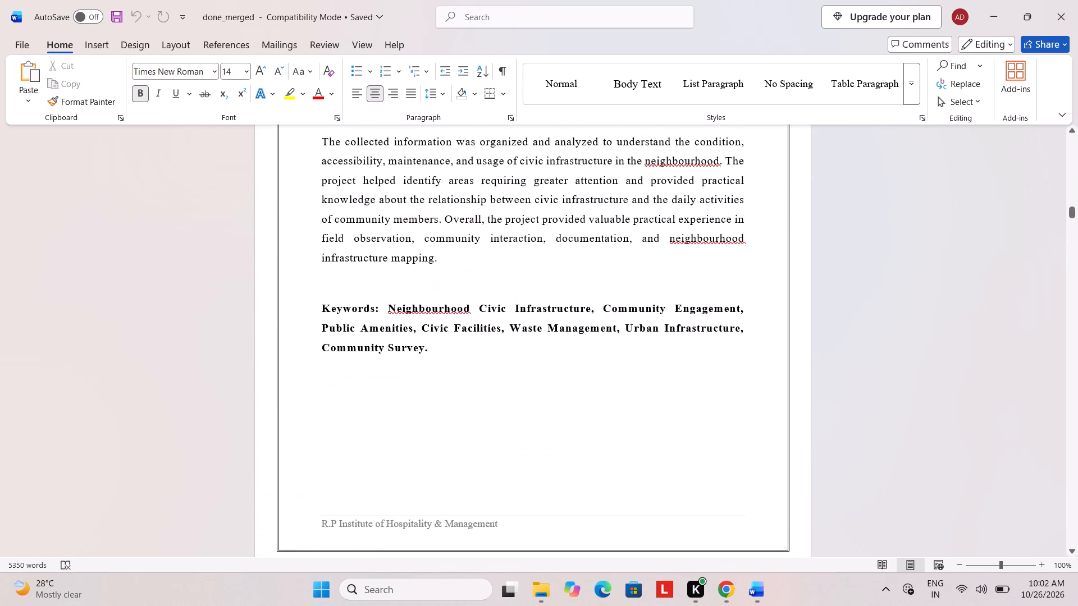
{"action": "scroll", "coordinate": [765, 478], "scroll_direction": "up", "scroll_amount": 3}
{"action": "scroll", "coordinate": [765, 478], "scroll_direction": "down", "scroll_amount": 5}
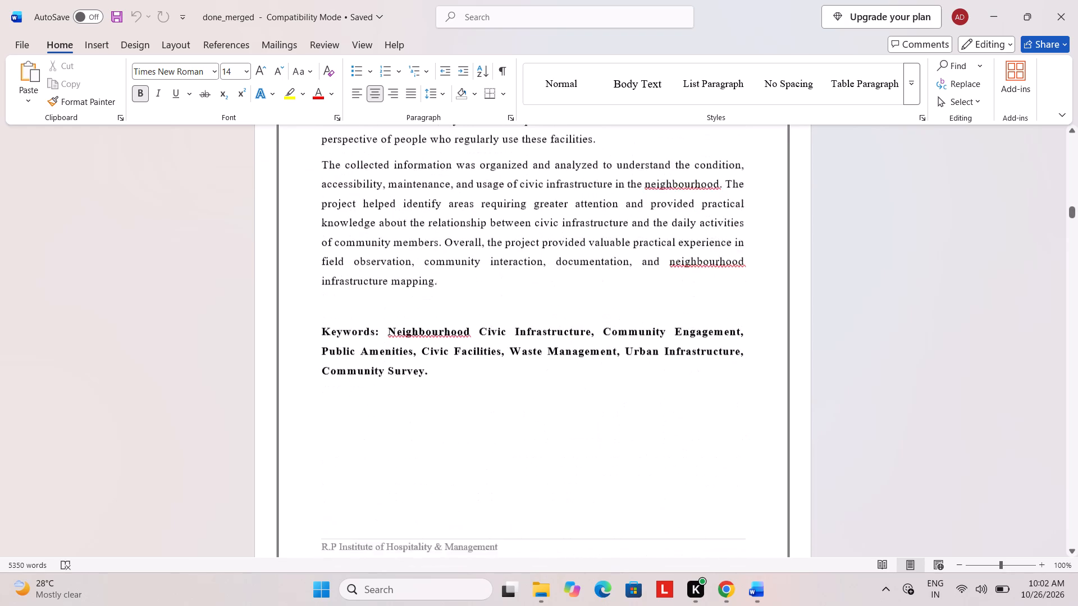
{"action": "scroll", "coordinate": [765, 478], "scroll_direction": "down", "scroll_amount": 1}
{"action": "scroll", "coordinate": [868, 434], "scroll_direction": "down", "scroll_amount": 1}
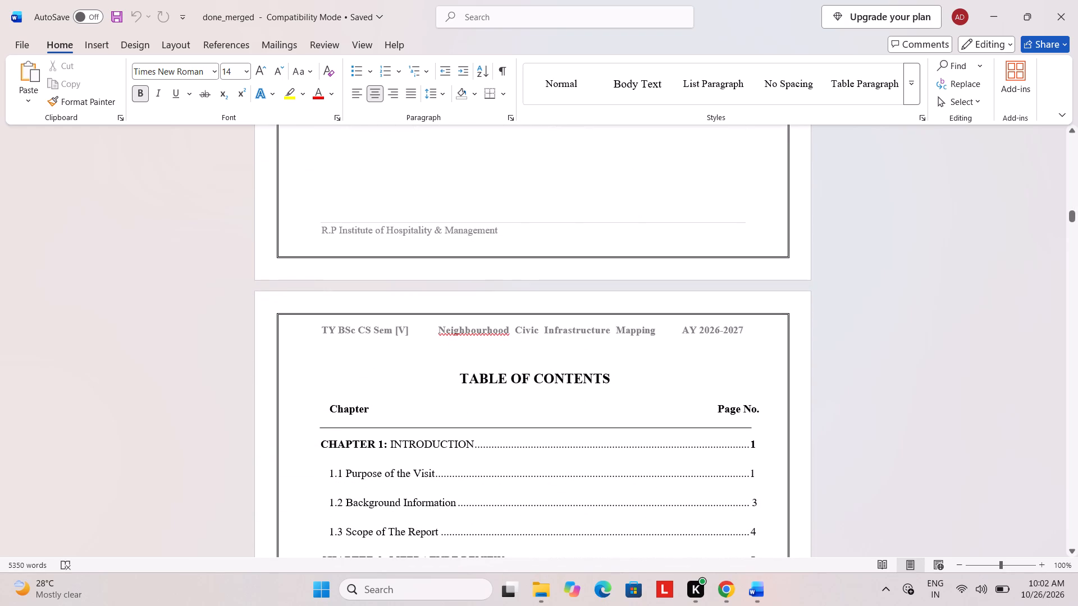
{"action": "scroll", "coordinate": [868, 434], "scroll_direction": "down", "scroll_amount": 1}
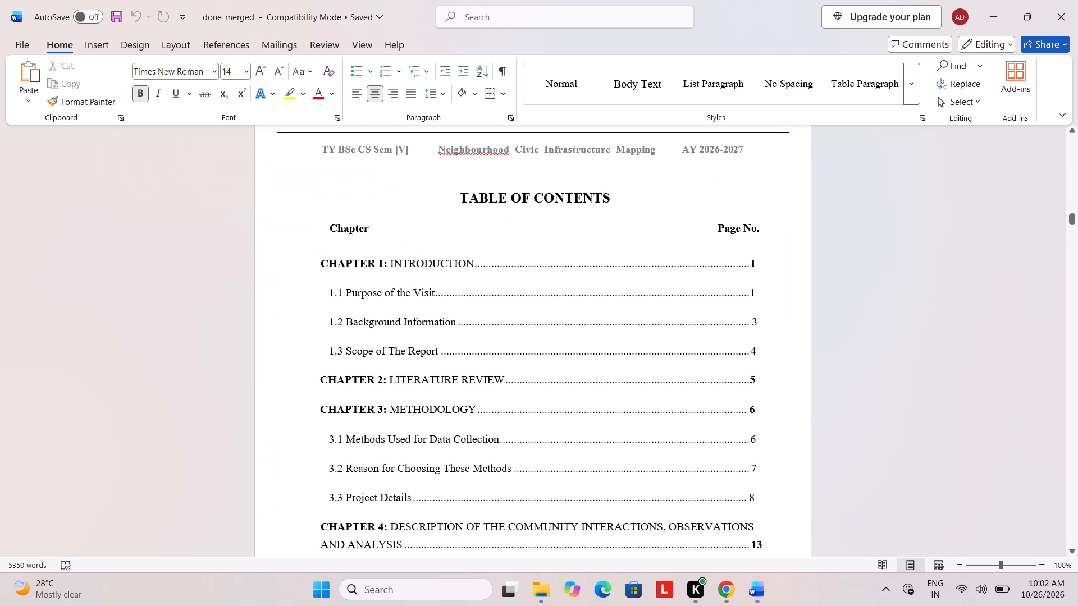
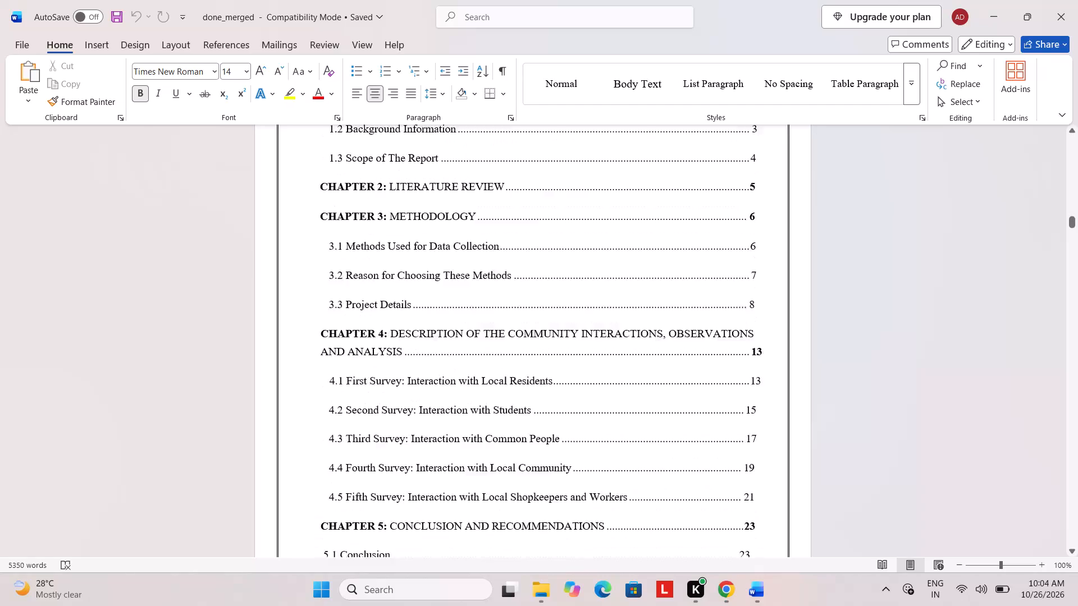
Look through the done_merged report from its front matter to the section 4.1 survey photos, examining headings, page numbers and figure captions.
{"action": "scroll", "coordinate": [941, 307], "scroll_direction": "down", "scroll_amount": 3}
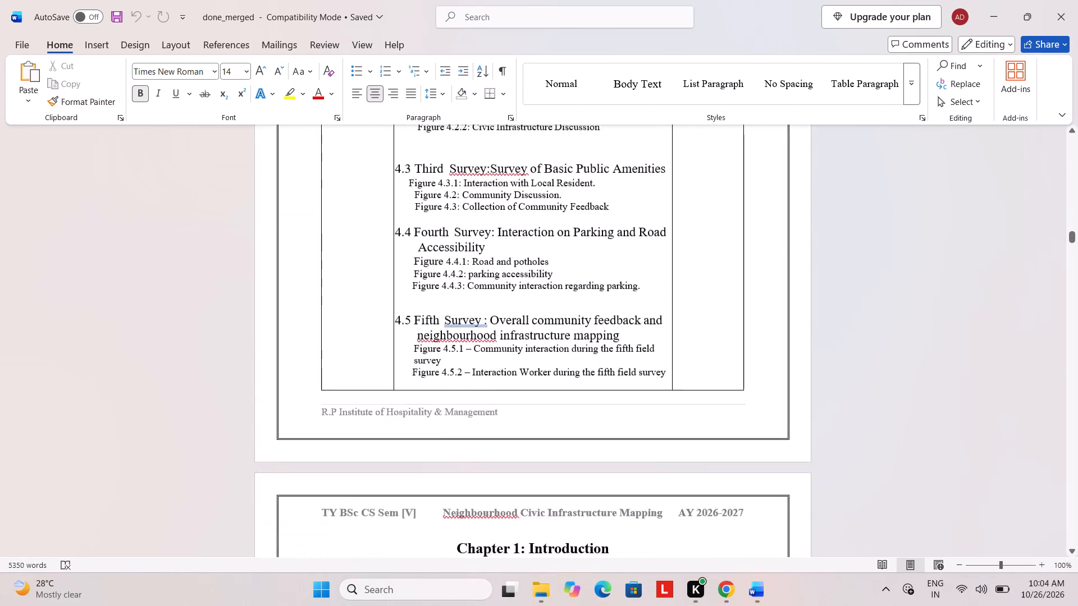
{"action": "scroll", "coordinate": [941, 307], "scroll_direction": "down", "scroll_amount": 1}
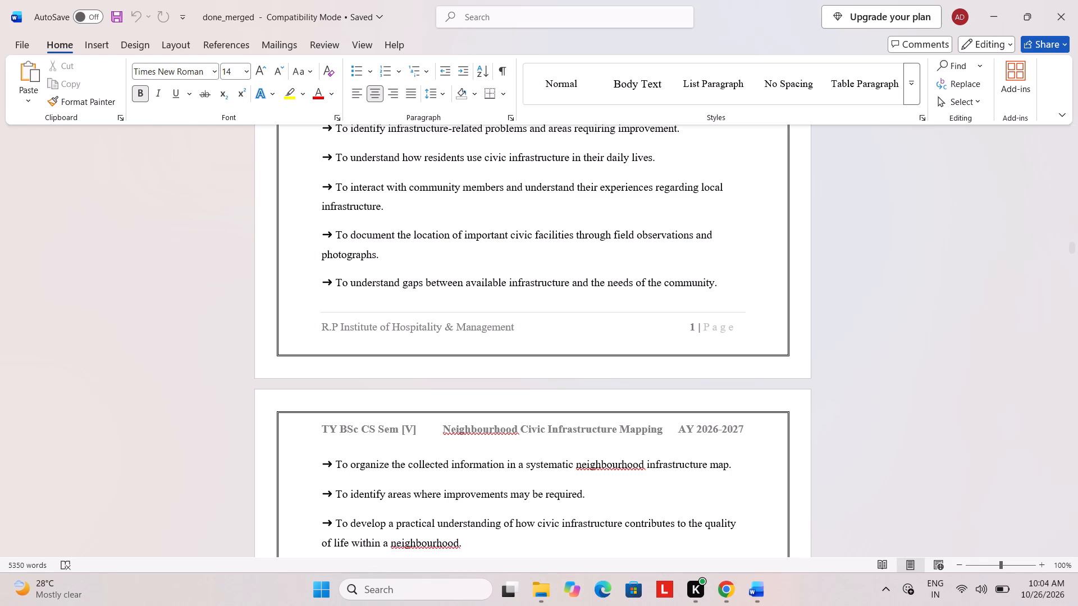
{"action": "scroll", "coordinate": [881, 296], "scroll_direction": "up", "scroll_amount": 7}
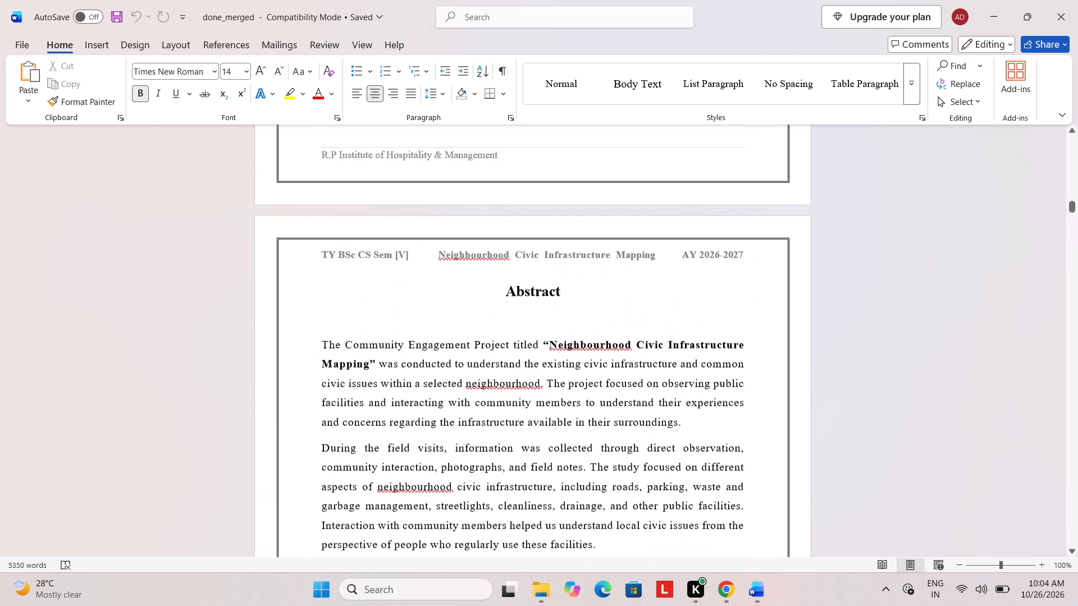
{"action": "scroll", "coordinate": [881, 296], "scroll_direction": "up", "scroll_amount": 3}
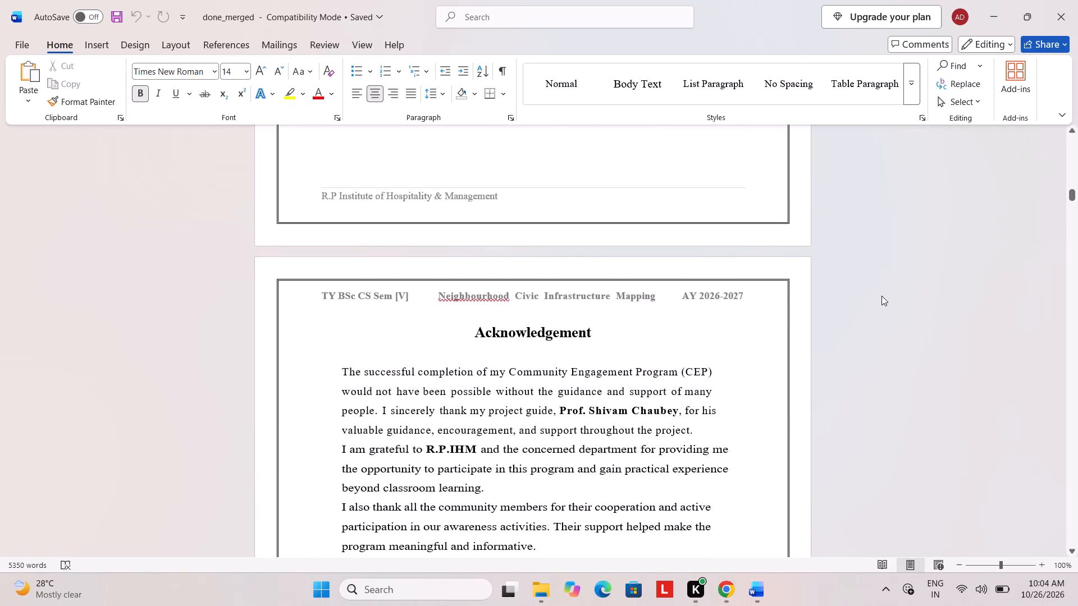
{"action": "scroll", "coordinate": [881, 296], "scroll_direction": "down", "scroll_amount": 8}
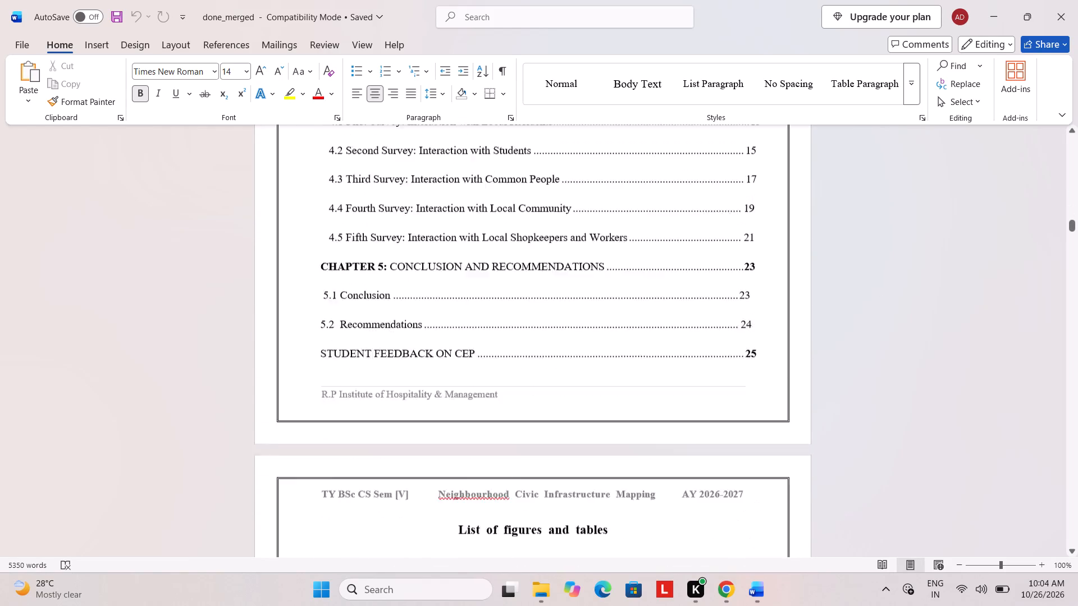
{"action": "scroll", "coordinate": [881, 296], "scroll_direction": "down", "scroll_amount": 4}
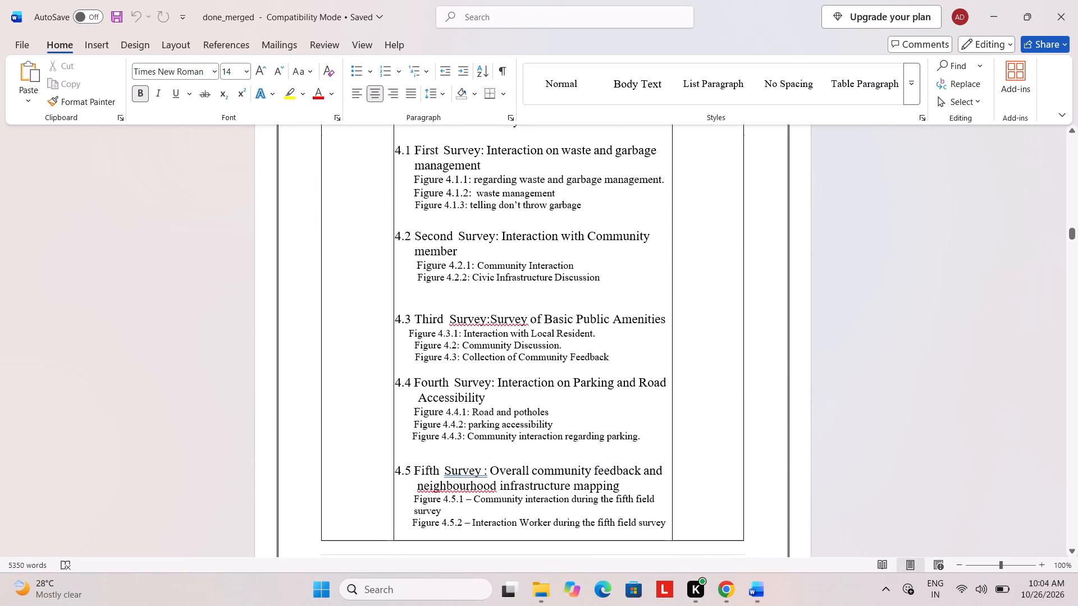
{"action": "scroll", "coordinate": [881, 296], "scroll_direction": "down", "scroll_amount": 5}
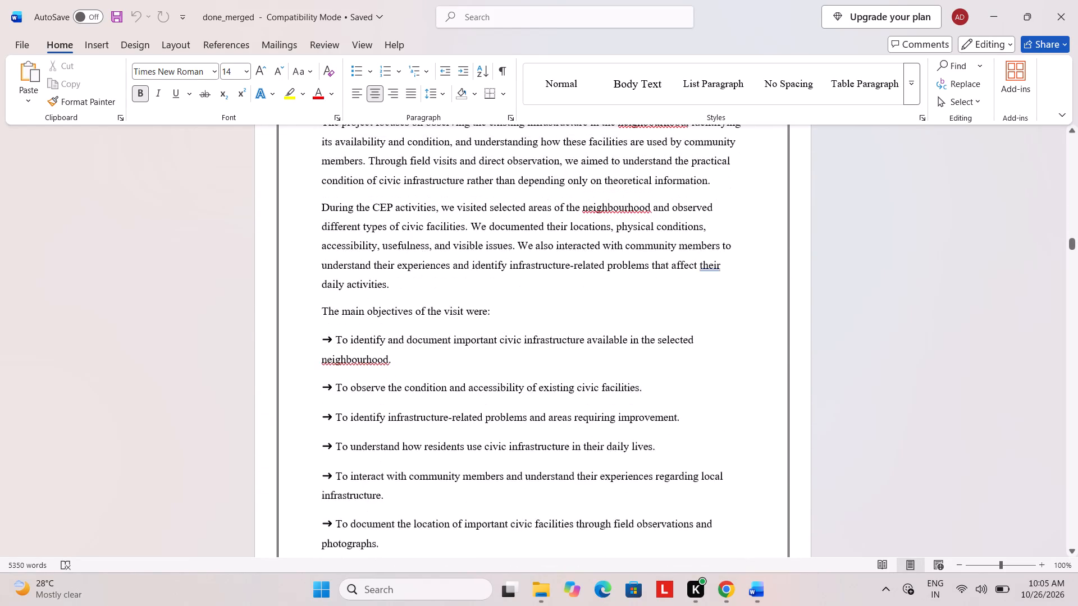
{"action": "scroll", "coordinate": [881, 296], "scroll_direction": "down", "scroll_amount": 5}
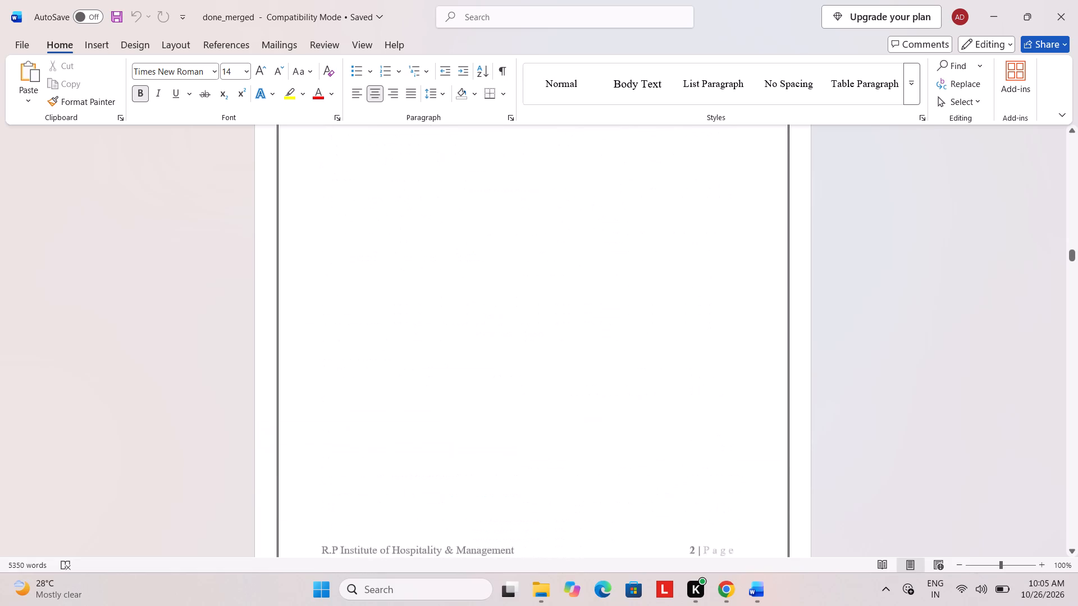
{"action": "scroll", "coordinate": [881, 296], "scroll_direction": "down", "scroll_amount": 1}
{"action": "scroll", "coordinate": [836, 347], "scroll_direction": "down", "scroll_amount": 3}
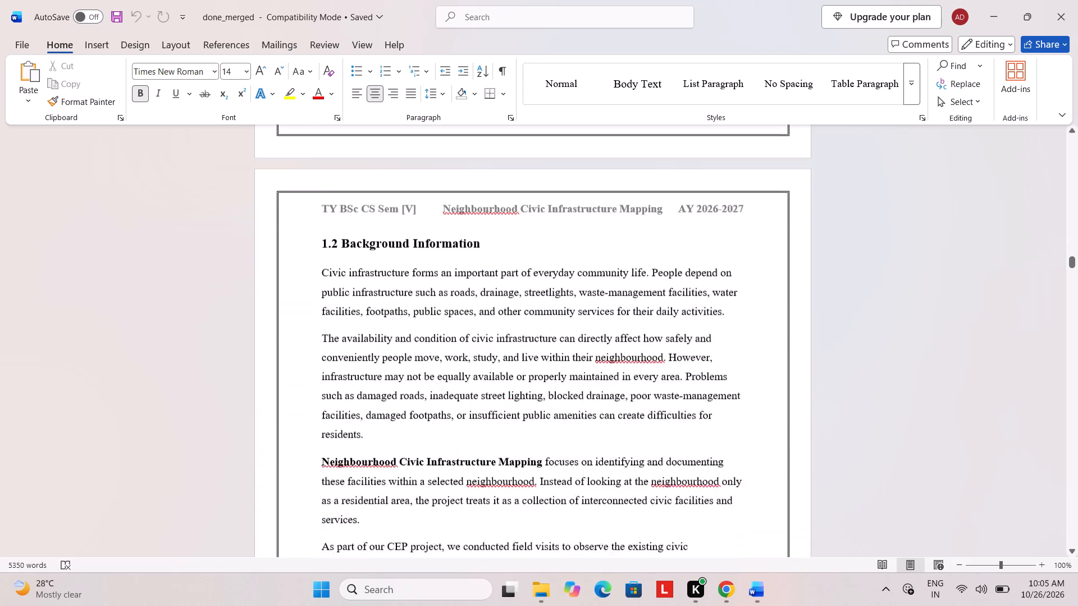
{"action": "scroll", "coordinate": [836, 347], "scroll_direction": "down", "scroll_amount": 7}
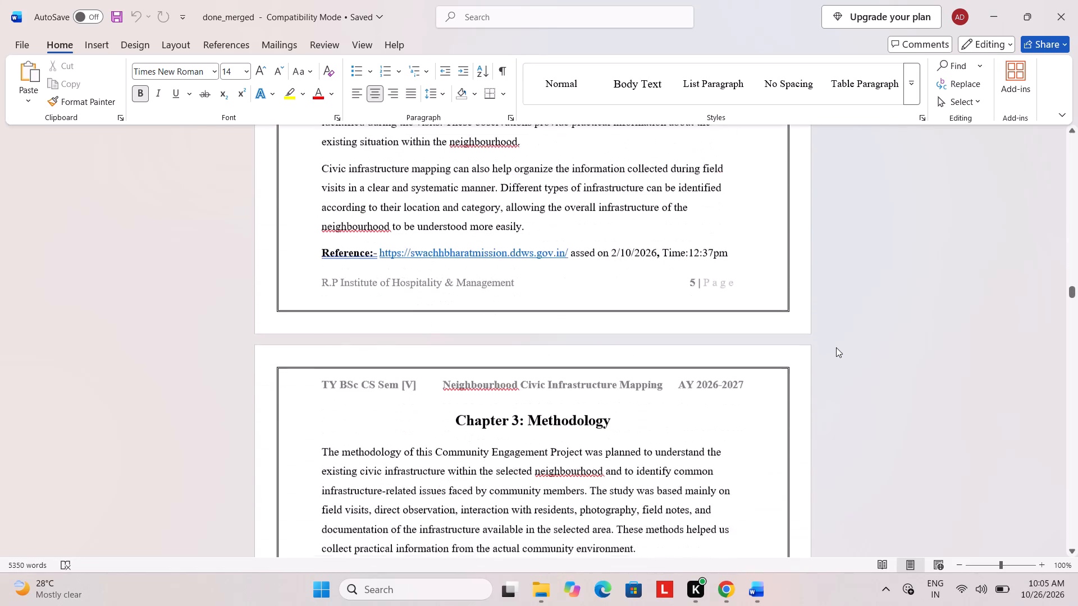
{"action": "scroll", "coordinate": [836, 347], "scroll_direction": "down", "scroll_amount": 6}
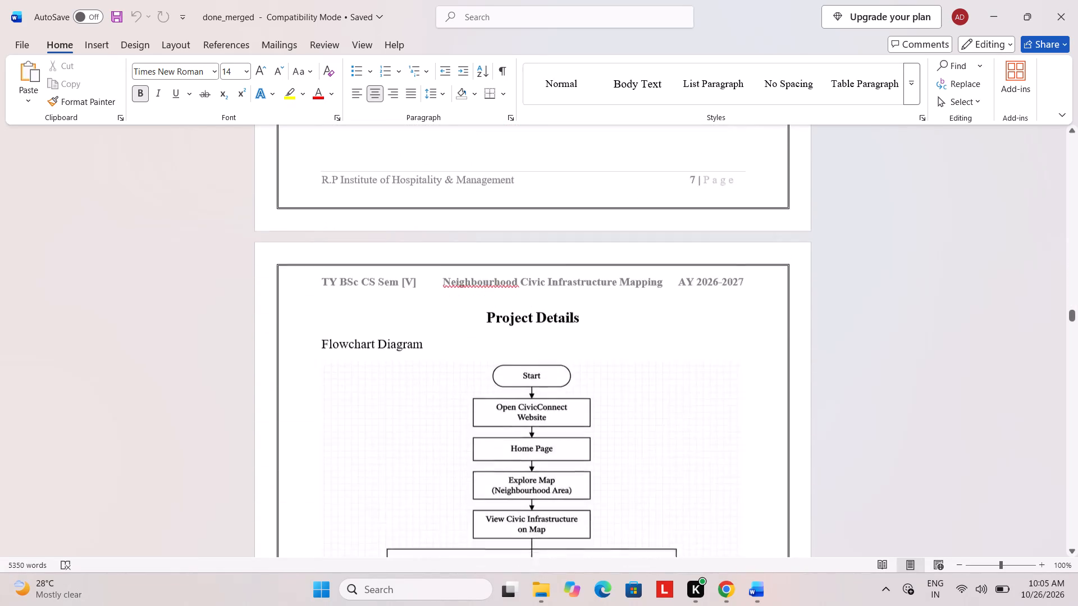
{"action": "scroll", "coordinate": [836, 347], "scroll_direction": "down", "scroll_amount": 3}
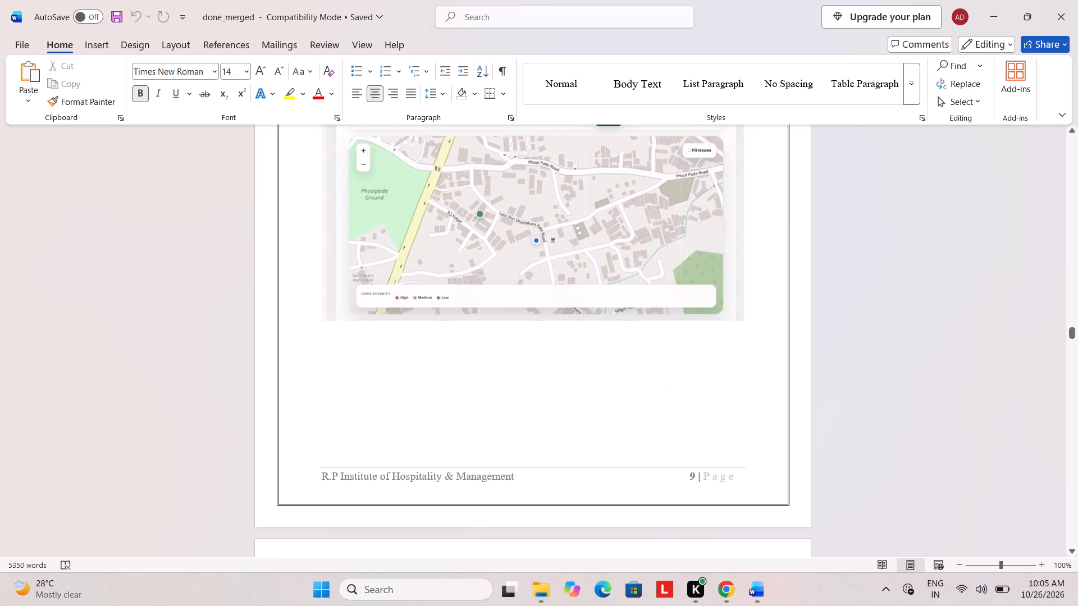
{"action": "scroll", "coordinate": [836, 347], "scroll_direction": "down", "scroll_amount": 2}
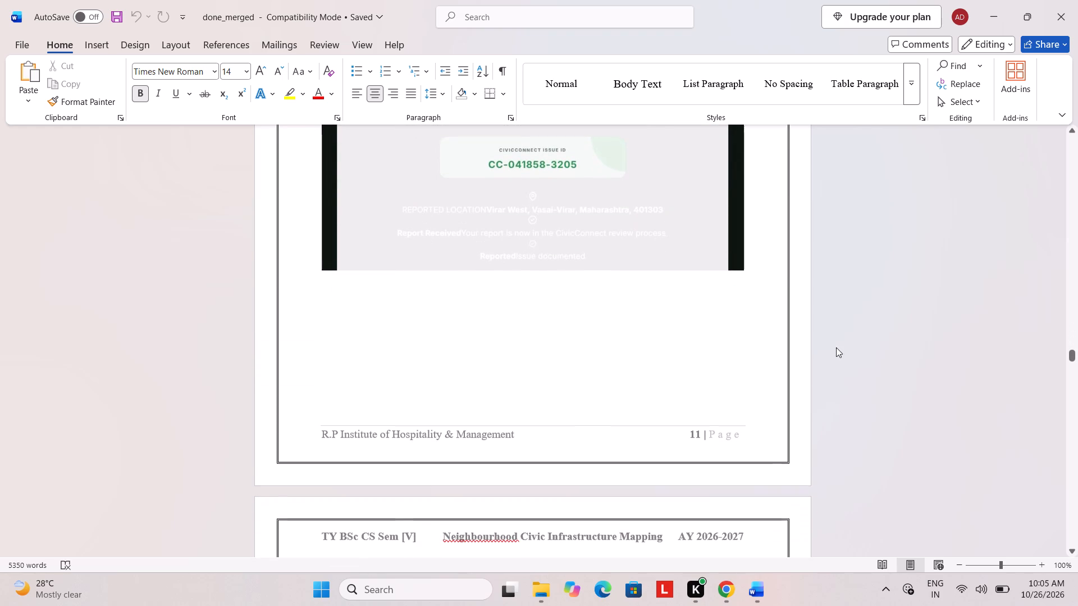
{"action": "scroll", "coordinate": [836, 347], "scroll_direction": "down", "scroll_amount": 4}
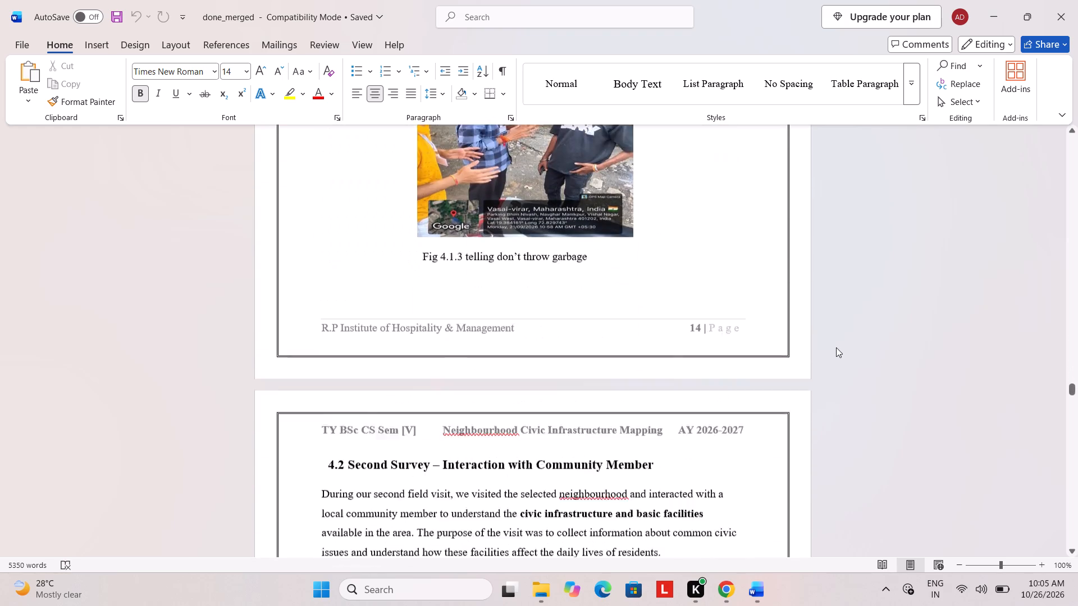
Replace the description in the Fig 4.1.3 caption below the third section 4.1 photo with "Finding issue of Dustbin".
{"action": "scroll", "coordinate": [836, 347], "scroll_direction": "up", "scroll_amount": 1}
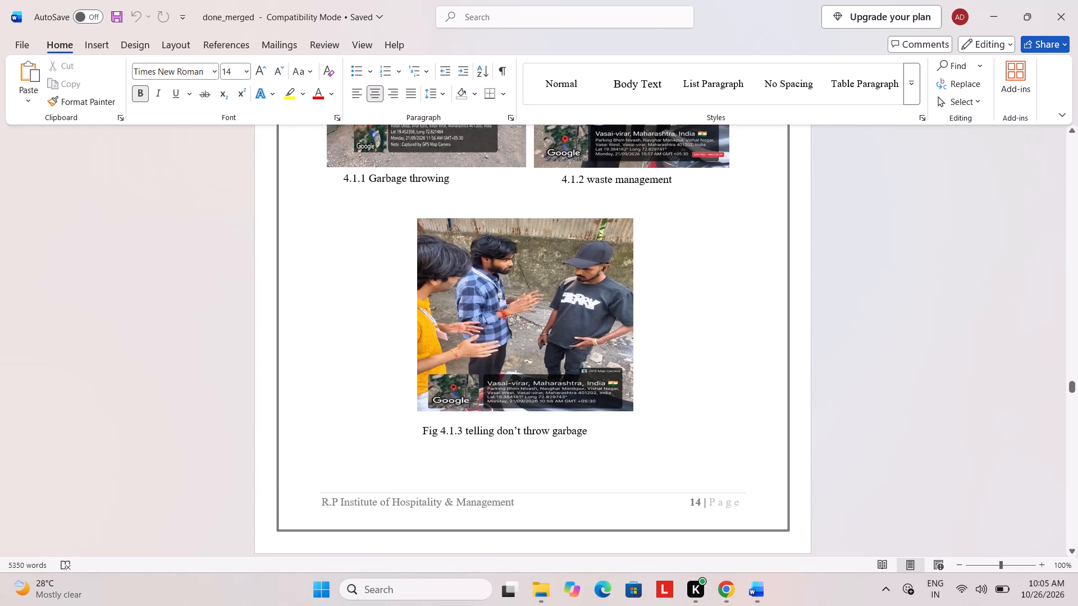
{"action": "left_click", "coordinate": [549, 430]}
{"action": "key", "text": "BackSpace"}
{"action": "key", "text": "BackSpace"}
{"action": "key", "text": "BackSpace"}
{"action": "key", "text": "BackSpace"}
{"action": "key", "text": "BackSpace"}
{"action": "key", "text": "BackSpace"}
{"action": "key", "text": "BackSpace"}
{"action": "key", "text": "BackSpace"}
{"action": "key", "text": "BackSpace"}
{"action": "key", "text": "BackSpace"}
{"action": "key", "text": "BackSpace"}
{"action": "key", "text": "BackSpace"}
{"action": "key", "text": "BackSpace"}
{"action": "key", "text": "BackSpace"}
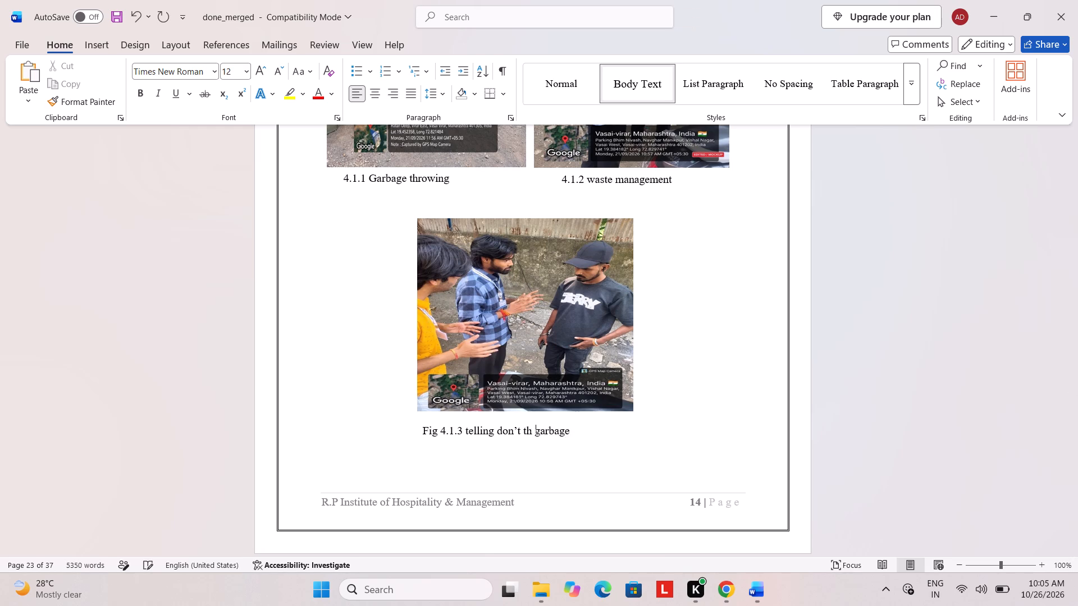
{"action": "key", "text": "BackSpace"}
{"action": "key", "text": "BackSpace"}
{"action": "key", "text": "BackSpace"}
{"action": "key", "text": "BackSpace"}
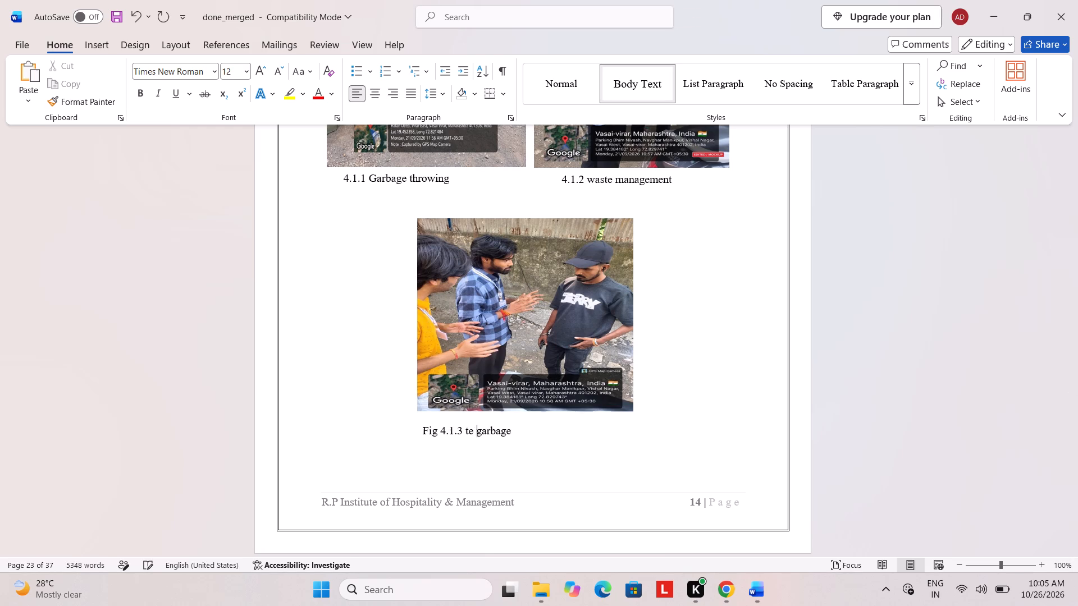
{"action": "key", "text": "Right"}
{"action": "key", "text": "Right"}
{"action": "key", "text": "Right"}
{"action": "key", "text": "Right"}
{"action": "key", "text": "Right"}
{"action": "key", "text": "Right"}
{"action": "key", "text": "Right"}
{"action": "key", "text": "Right"}
{"action": "key", "text": "BackSpace"}
{"action": "key", "text": "BackSpace"}
{"action": "key", "text": "BackSpace"}
{"action": "key", "text": "BackSpace"}
{"action": "key", "text": "BackSpace"}
{"action": "key", "text": "BackSpace"}
{"action": "key", "text": "BackSpace"}
{"action": "key", "text": "BackSpace"}
{"action": "key", "text": "BackSpace"}
{"action": "key", "text": "BackSpace"}
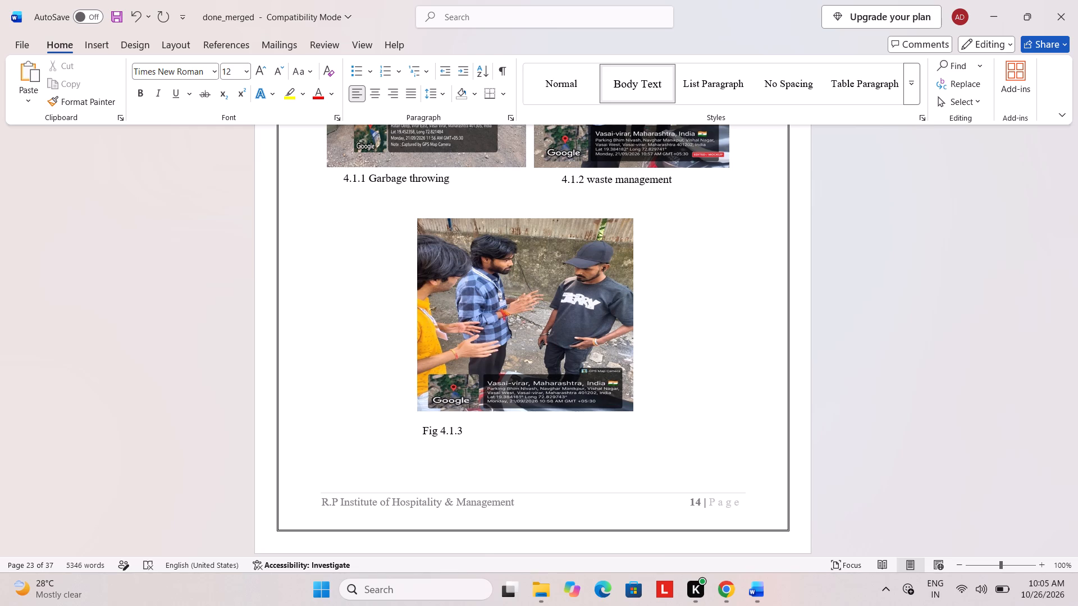
{"action": "type", "text": "Te"}
{"action": "key", "text": "BackSpace"}
{"action": "key", "text": "BackSpace"}
{"action": "key", "text": "shift+f"}
{"action": "type", "text": "inding iss"}
{"action": "type", "text": "ue"}
{"action": "key", "text": "space"}
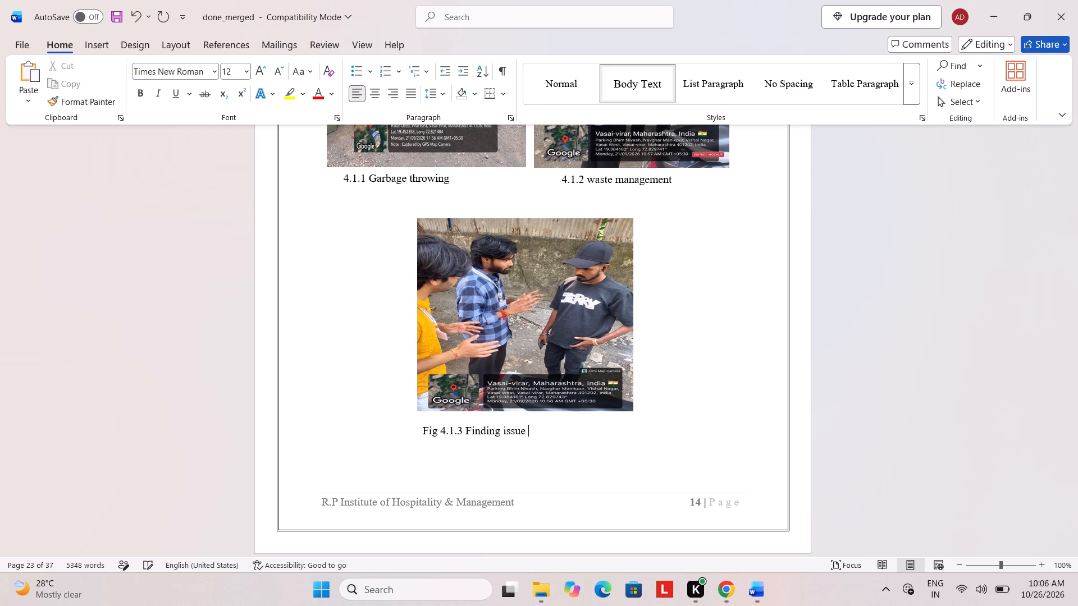
{"action": "type", "text": "of"}
{"action": "key", "text": "space"}
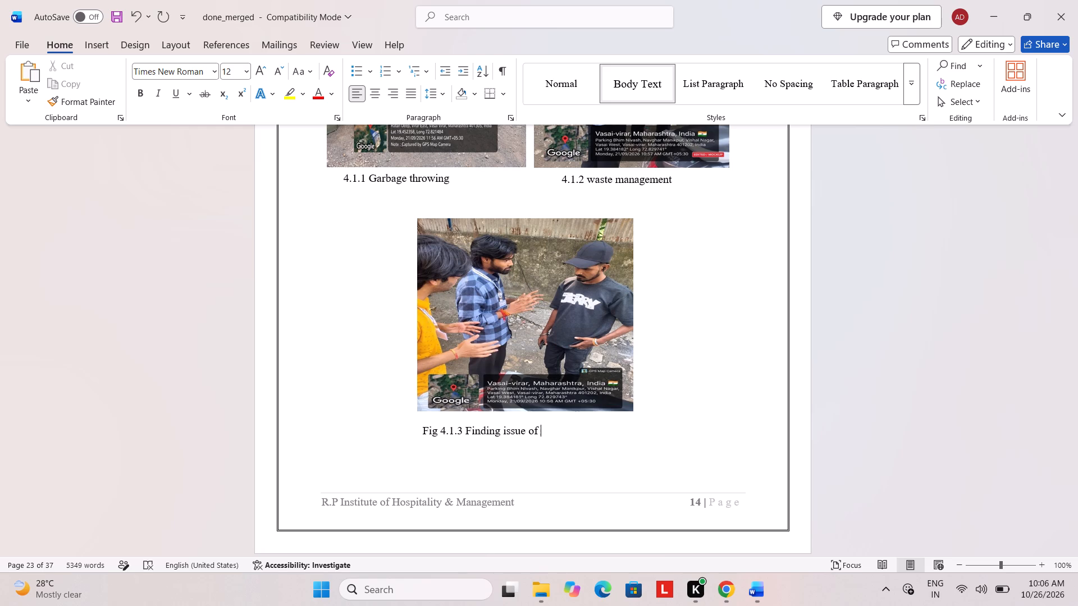
{"action": "type", "text": "ga"}
{"action": "type", "text": "rabge"}
{"action": "key", "text": "space"}
{"action": "key", "text": "BackSpace"}
{"action": "key", "text": "BackSpace"}
{"action": "key", "text": "BackSpace"}
{"action": "key", "text": "BackSpace"}
{"action": "key", "text": "BackSpace"}
{"action": "key", "text": "BackSpace"}
{"action": "key", "text": "BackSpace"}
{"action": "key", "text": "BackSpace"}
{"action": "type", "text": "Dustbin"}
Replace the Figure 4.1.3 description in the list of figures and tables with "Finding issue of dustbin".
{"action": "scroll", "coordinate": [670, 387], "scroll_direction": "up", "scroll_amount": 3}
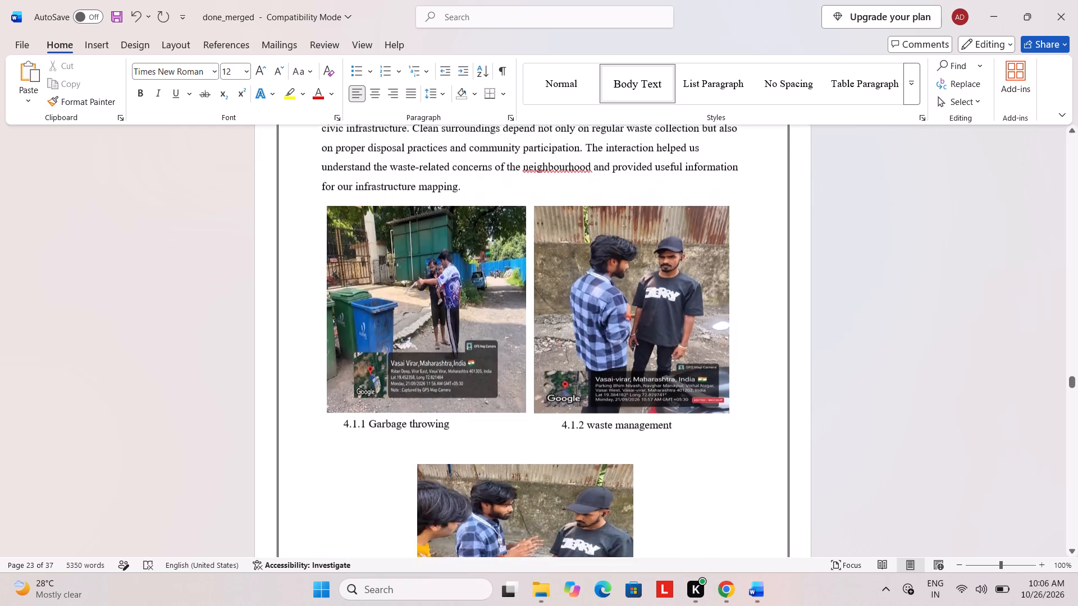
{"action": "scroll", "coordinate": [670, 387], "scroll_direction": "up", "scroll_amount": 4}
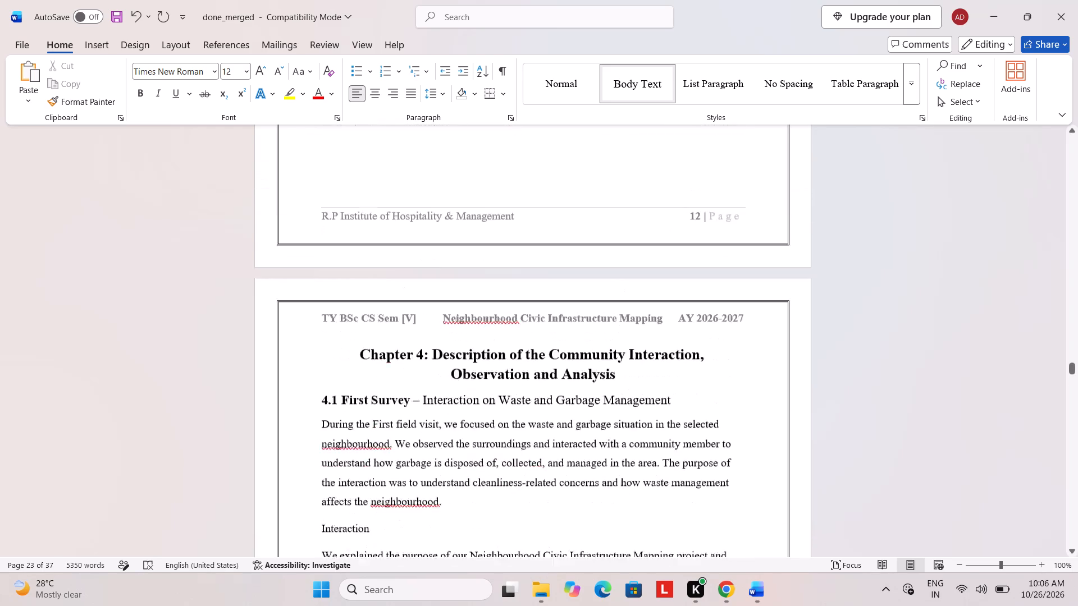
{"action": "scroll", "coordinate": [670, 387], "scroll_direction": "up", "scroll_amount": 10}
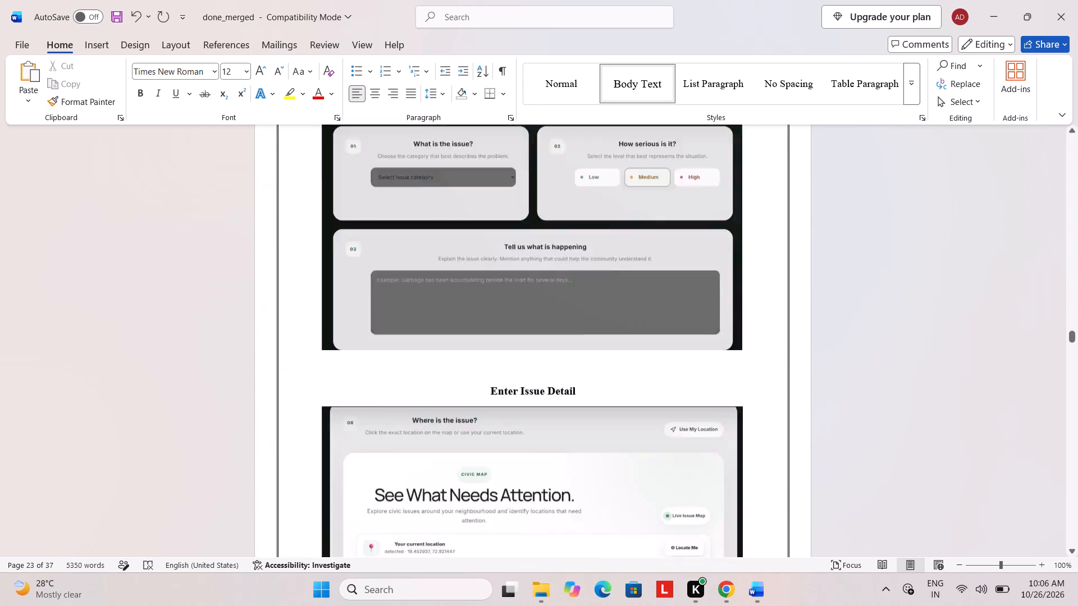
{"action": "scroll", "coordinate": [670, 387], "scroll_direction": "up", "scroll_amount": 7}
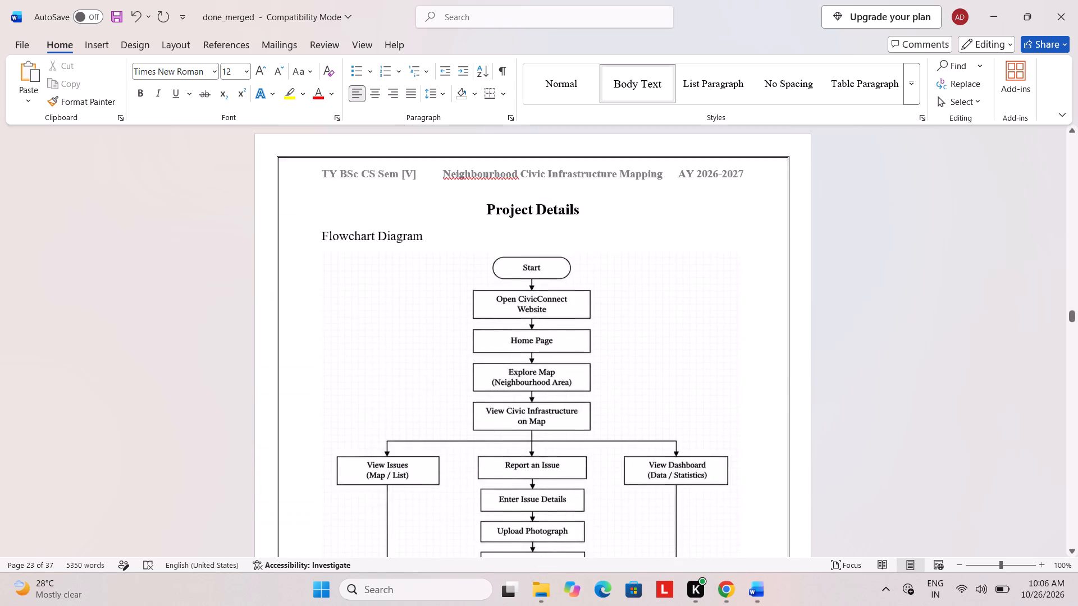
{"action": "scroll", "coordinate": [670, 387], "scroll_direction": "up", "scroll_amount": 14}
{"action": "scroll", "coordinate": [670, 387], "scroll_direction": "down", "scroll_amount": 1}
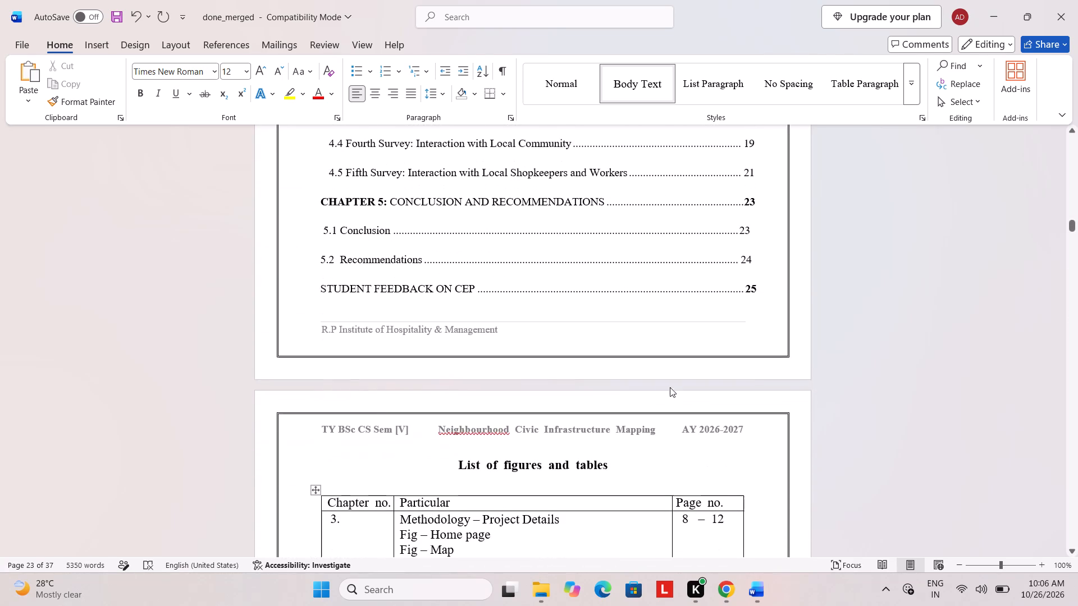
{"action": "scroll", "coordinate": [670, 387], "scroll_direction": "down", "scroll_amount": 3}
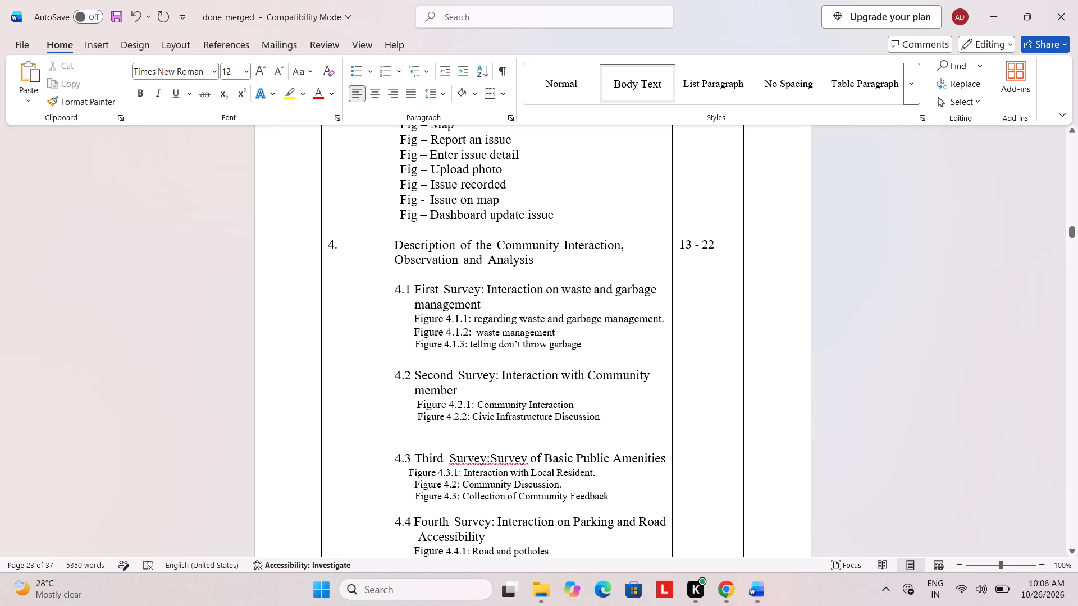
{"action": "left_click_drag", "start_coordinate": [469, 344], "coordinate": [573, 346]}
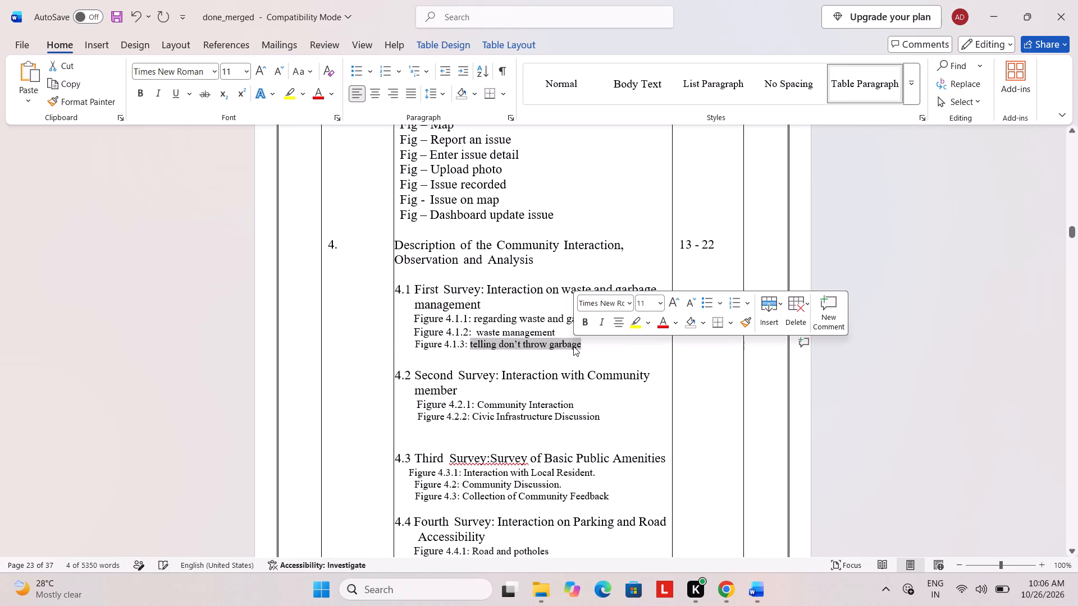
{"action": "key", "text": "BackSpace"}
{"action": "key", "text": "shift+f"}
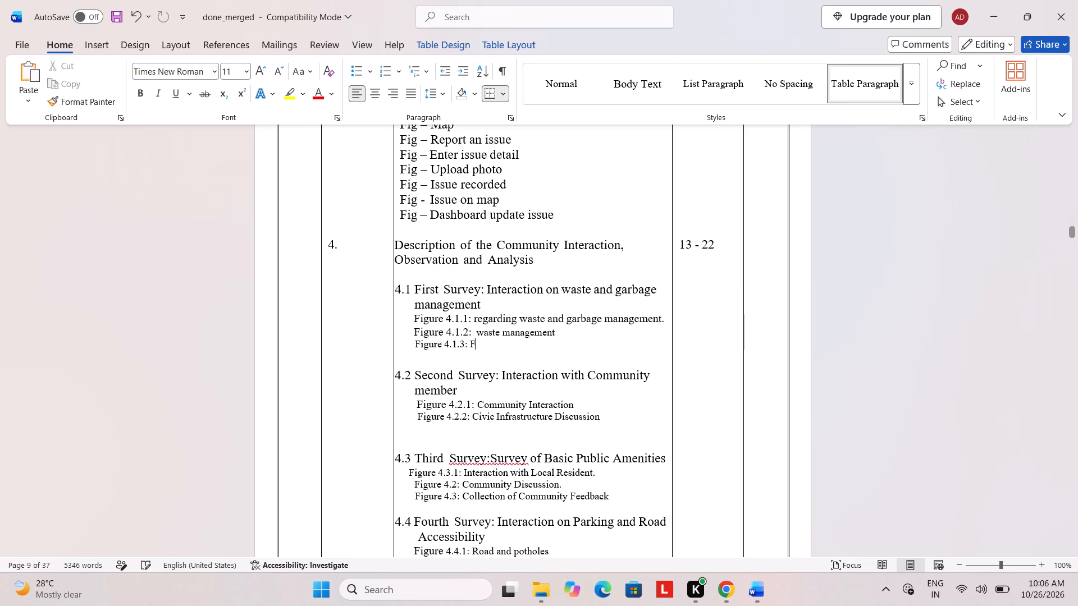
{"action": "type", "text": "inding issue of"}
{"action": "key", "text": "space"}
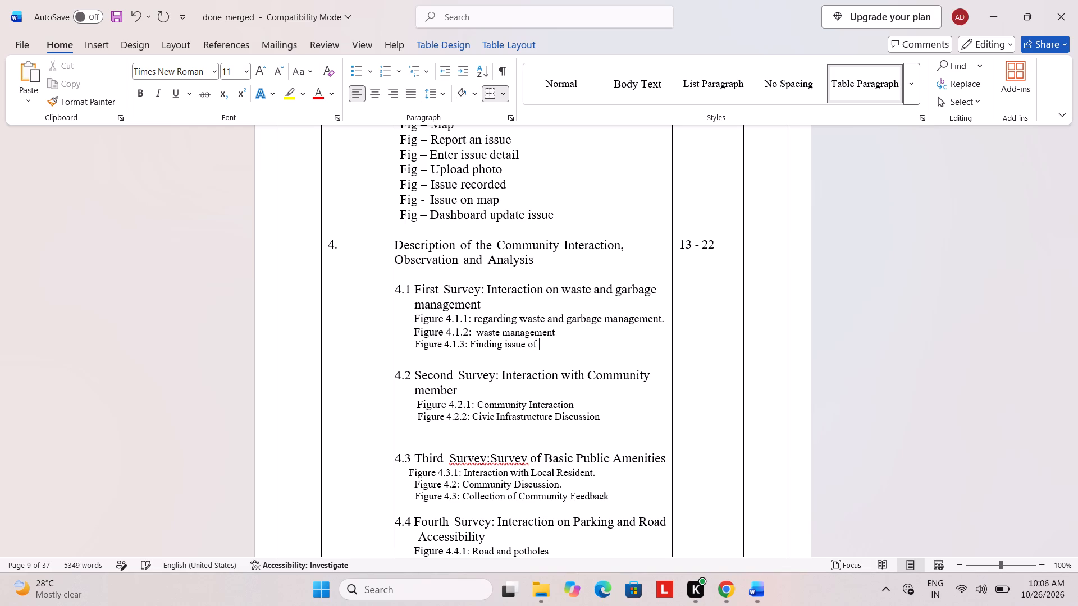
{"action": "key", "text": "d"}
{"action": "key", "text": "BackSpace"}
{"action": "type", "text": "dust"}
{"action": "type", "text": "bin"}
Look through the report from the list of figures to the section 4.1 photos and check their captions against the list.
{"action": "scroll", "coordinate": [695, 362], "scroll_direction": "down", "scroll_amount": 8}
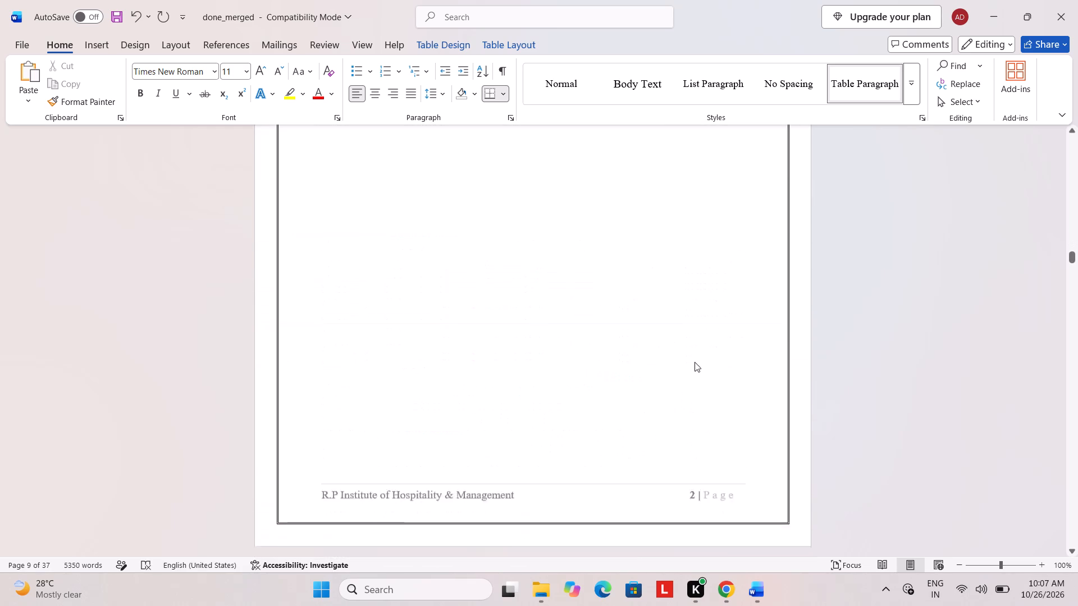
{"action": "scroll", "coordinate": [695, 362], "scroll_direction": "down", "scroll_amount": 9}
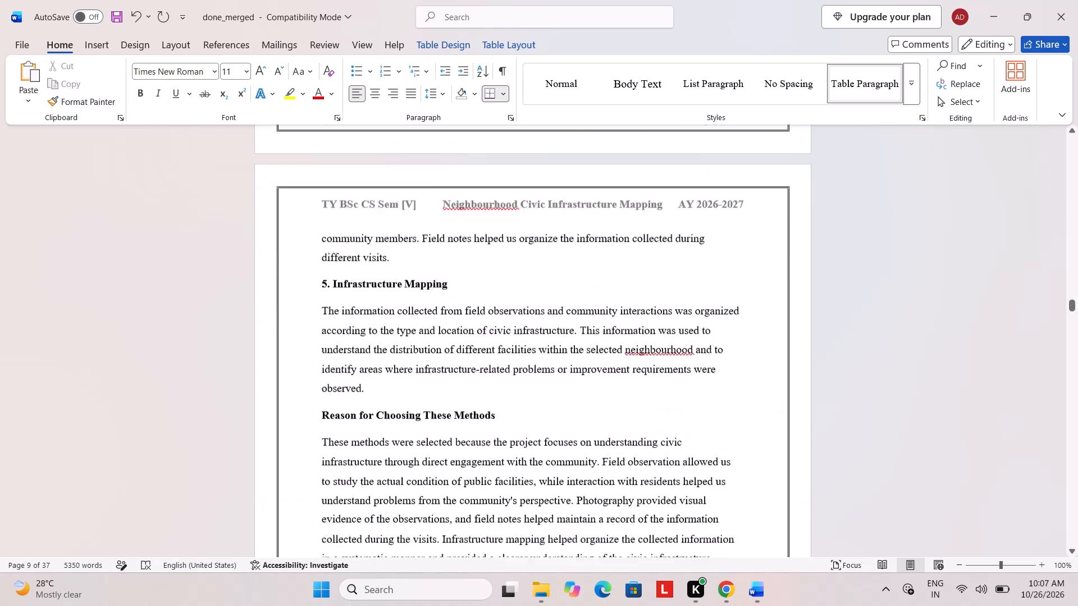
{"action": "scroll", "coordinate": [695, 362], "scroll_direction": "down", "scroll_amount": 8}
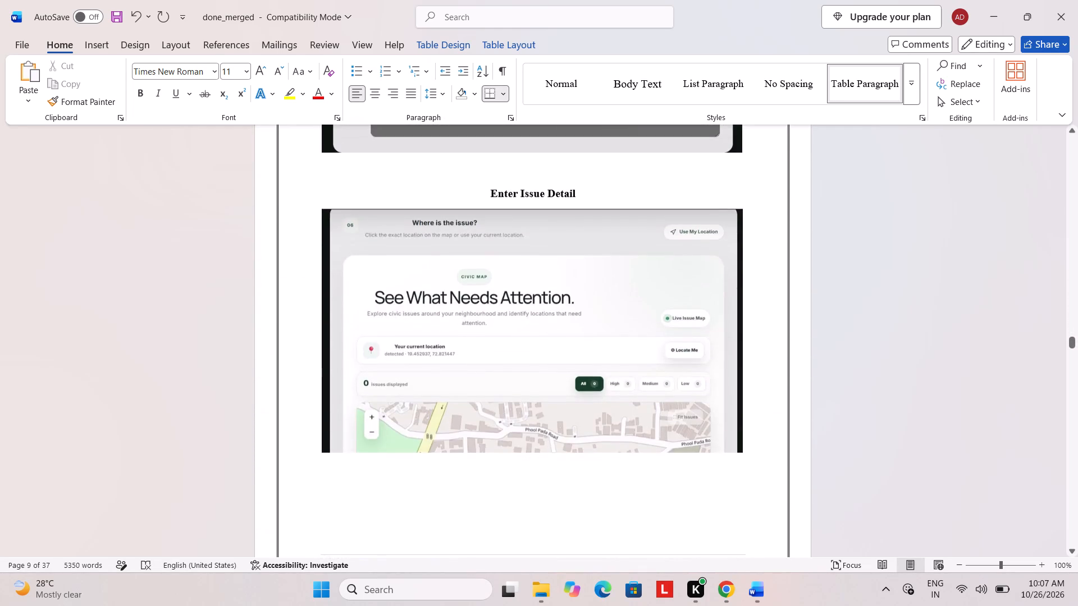
{"action": "scroll", "coordinate": [695, 362], "scroll_direction": "down", "scroll_amount": 7}
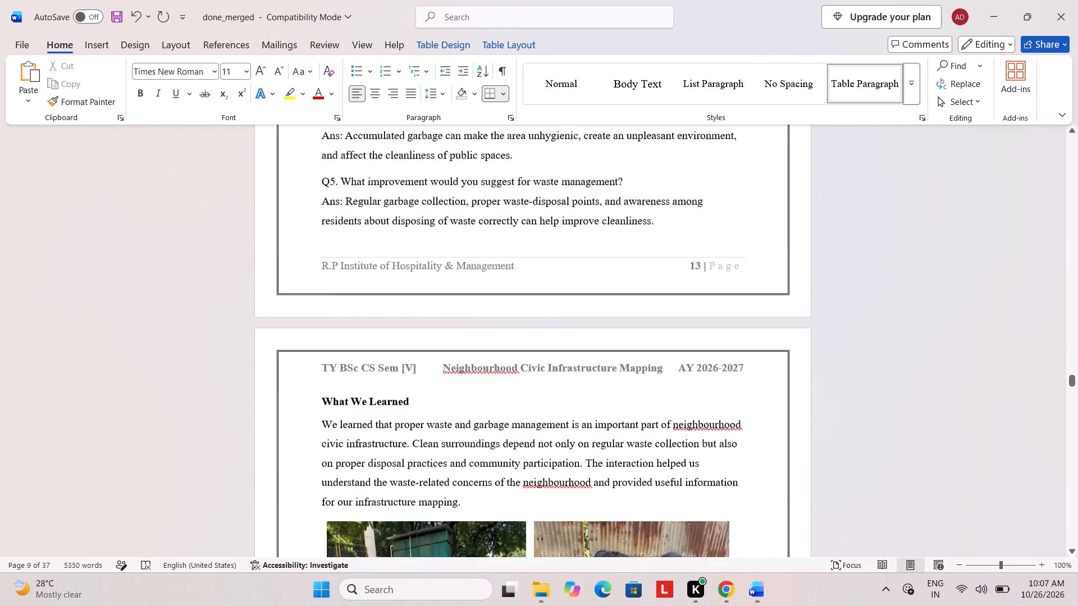
{"action": "scroll", "coordinate": [695, 362], "scroll_direction": "down", "scroll_amount": 3}
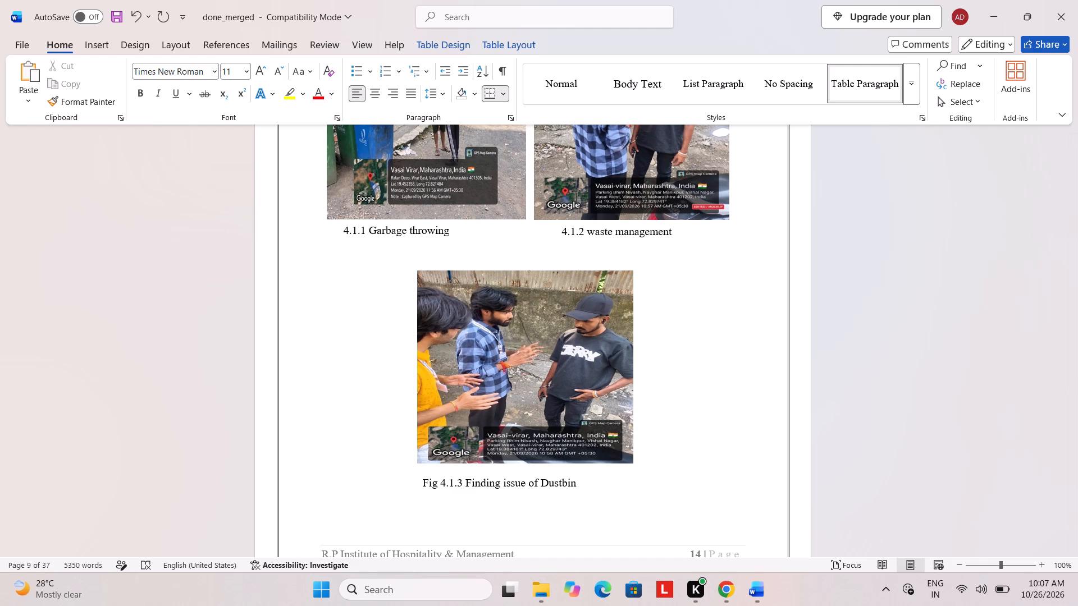
Save the done_merged report.
{"action": "key", "text": "ctrl+s"}
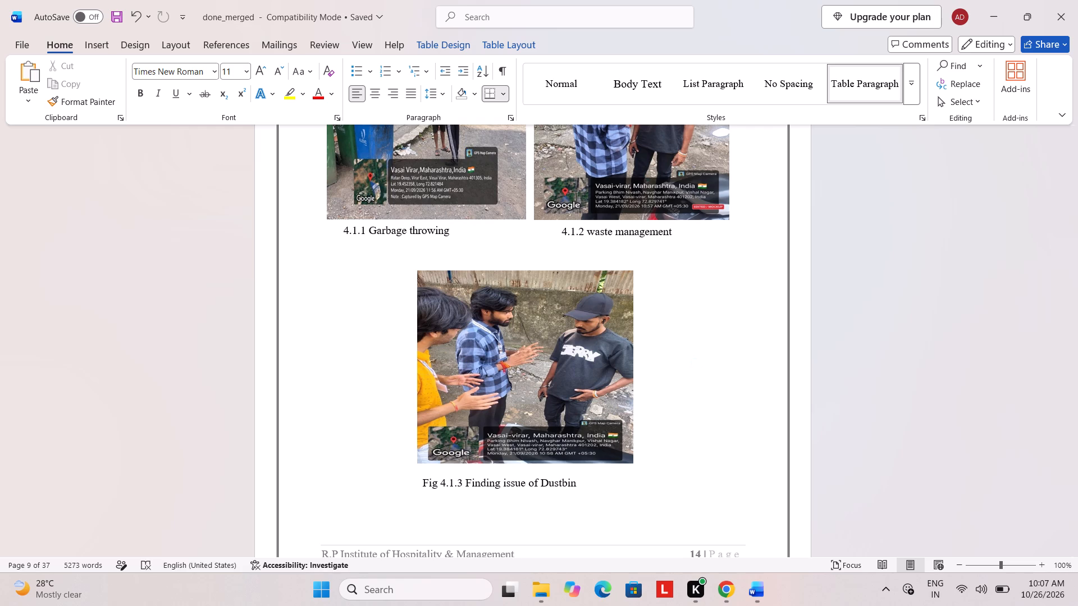
Look through the front pages from the guide interaction diary form to the acknowledgement, examining the certificates and the student declaration.
{"action": "scroll", "coordinate": [457, 343], "scroll_direction": "up", "scroll_amount": 10}
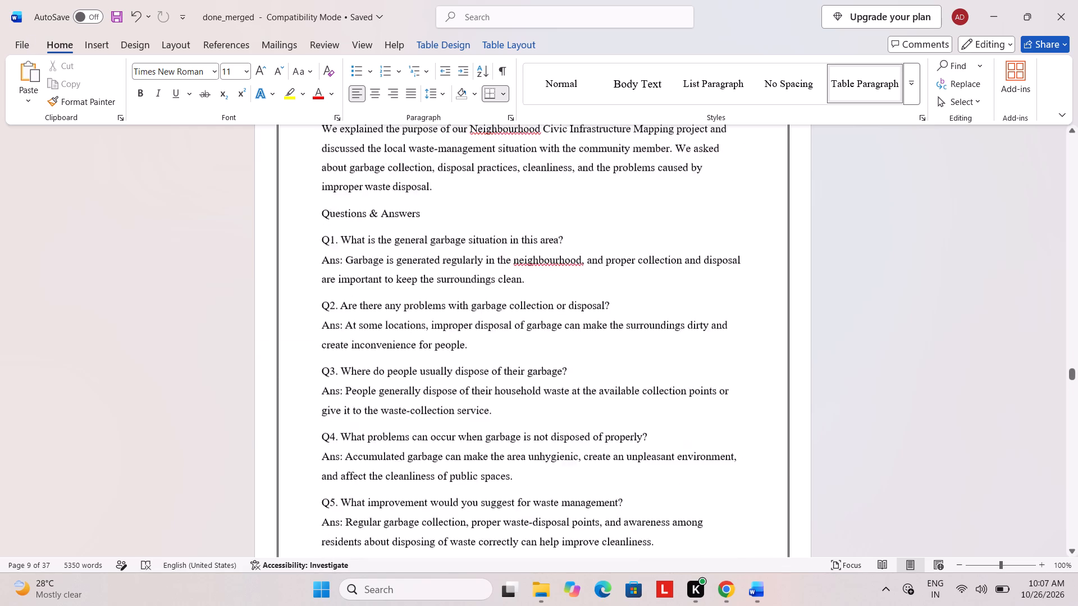
{"action": "scroll", "coordinate": [457, 343], "scroll_direction": "up", "scroll_amount": 14}
{"action": "scroll", "coordinate": [457, 343], "scroll_direction": "down", "scroll_amount": 1}
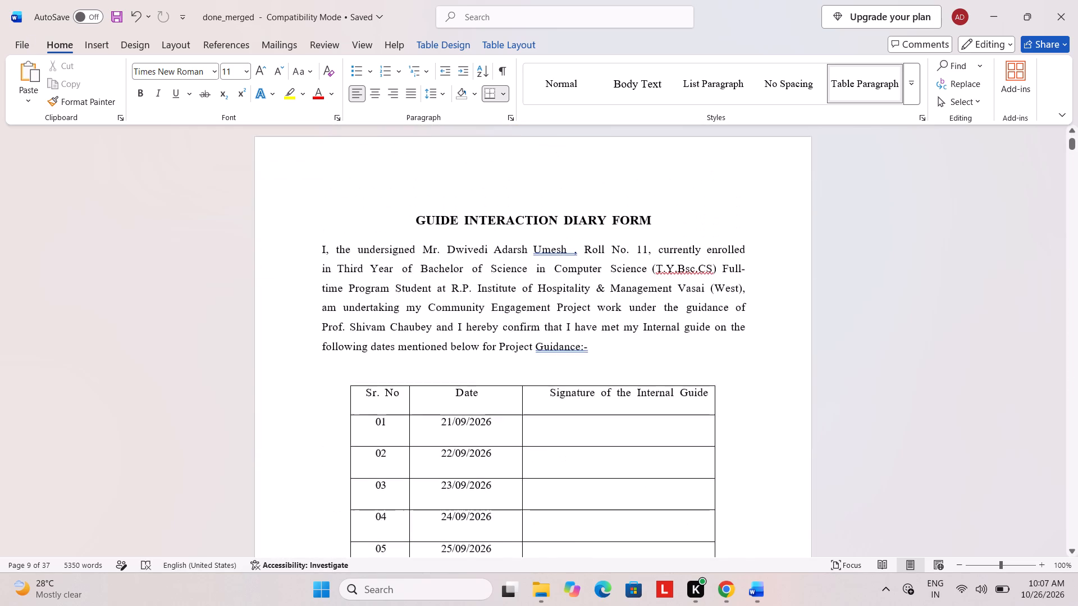
{"action": "scroll", "coordinate": [457, 343], "scroll_direction": "down", "scroll_amount": 2}
{"action": "scroll", "coordinate": [560, 436], "scroll_direction": "down", "scroll_amount": 2}
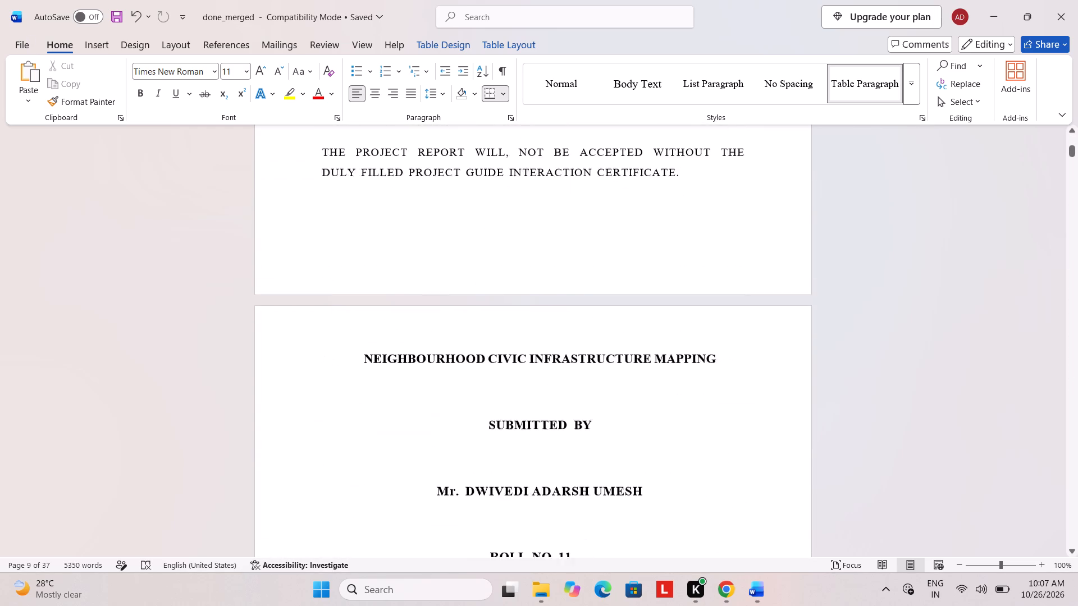
{"action": "scroll", "coordinate": [560, 436], "scroll_direction": "down", "scroll_amount": 4}
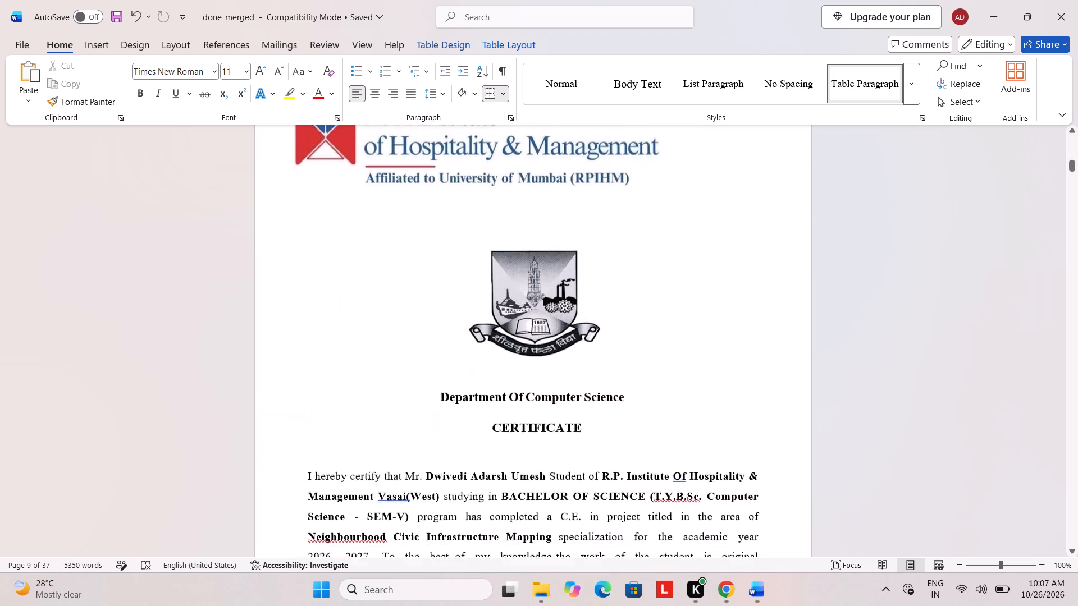
{"action": "scroll", "coordinate": [560, 436], "scroll_direction": "down", "scroll_amount": 2}
{"action": "scroll", "coordinate": [560, 436], "scroll_direction": "right", "scroll_amount": 1}
{"action": "scroll", "coordinate": [560, 436], "scroll_direction": "up", "scroll_amount": 1}
{"action": "scroll", "coordinate": [560, 436], "scroll_direction": "right", "scroll_amount": 1}
{"action": "scroll", "coordinate": [560, 436], "scroll_direction": "down", "scroll_amount": 3}
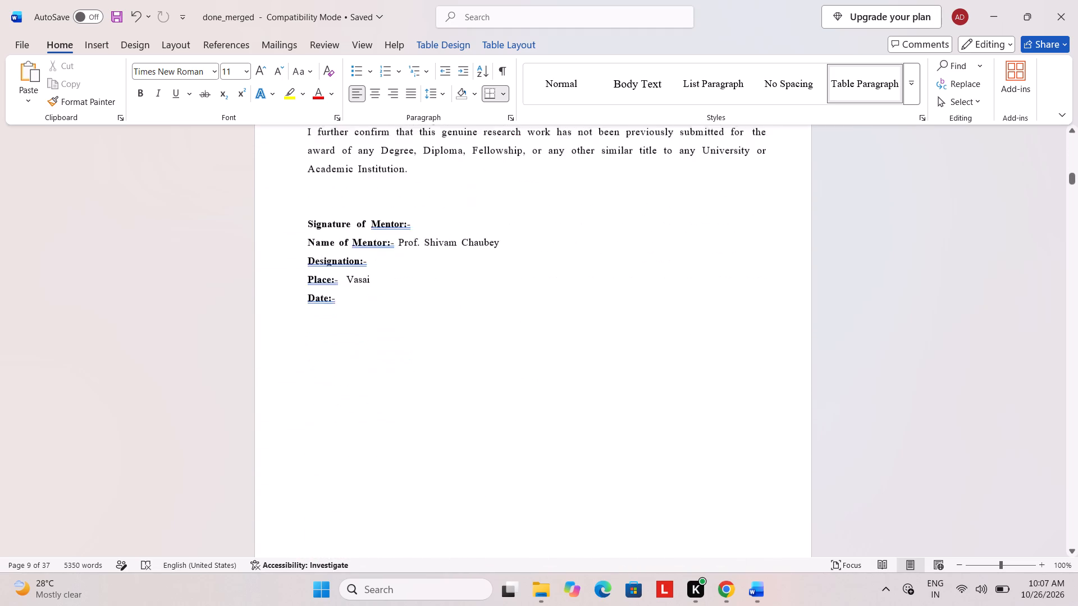
{"action": "scroll", "coordinate": [560, 436], "scroll_direction": "down", "scroll_amount": 3}
{"action": "scroll", "coordinate": [560, 436], "scroll_direction": "up", "scroll_amount": 1}
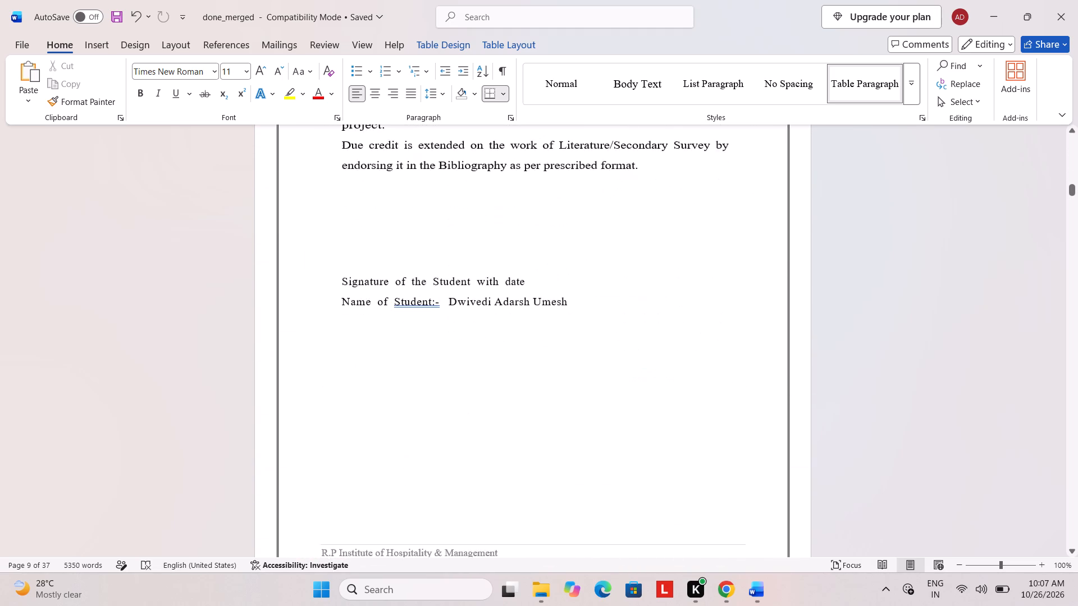
{"action": "scroll", "coordinate": [560, 436], "scroll_direction": "down", "scroll_amount": 1}
{"action": "scroll", "coordinate": [560, 436], "scroll_direction": "up", "scroll_amount": 2}
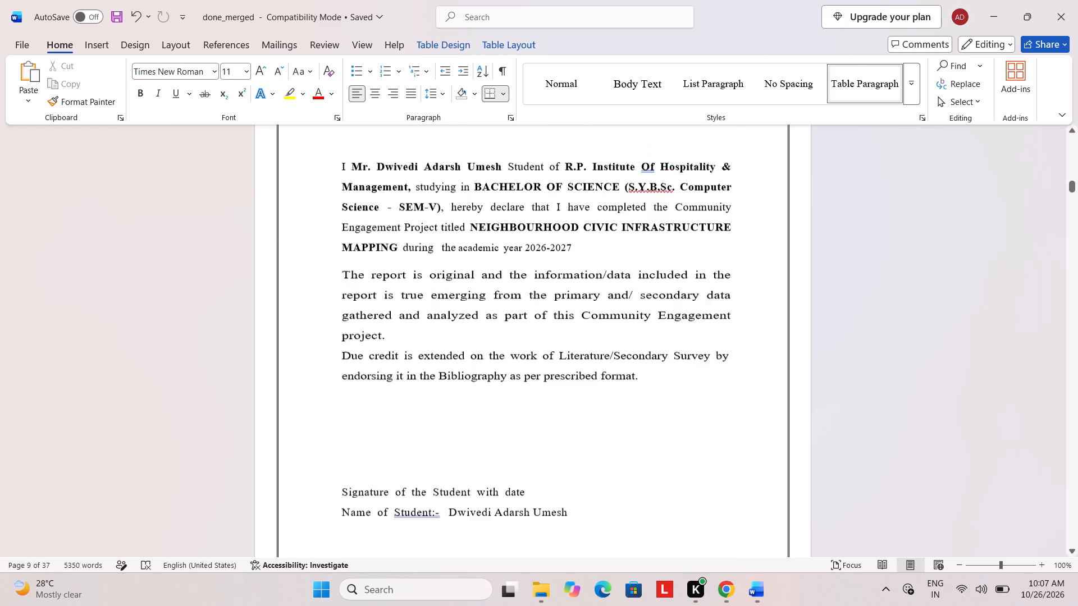
{"action": "scroll", "coordinate": [560, 436], "scroll_direction": "up", "scroll_amount": 1}
{"action": "scroll", "coordinate": [560, 436], "scroll_direction": "down", "scroll_amount": 5}
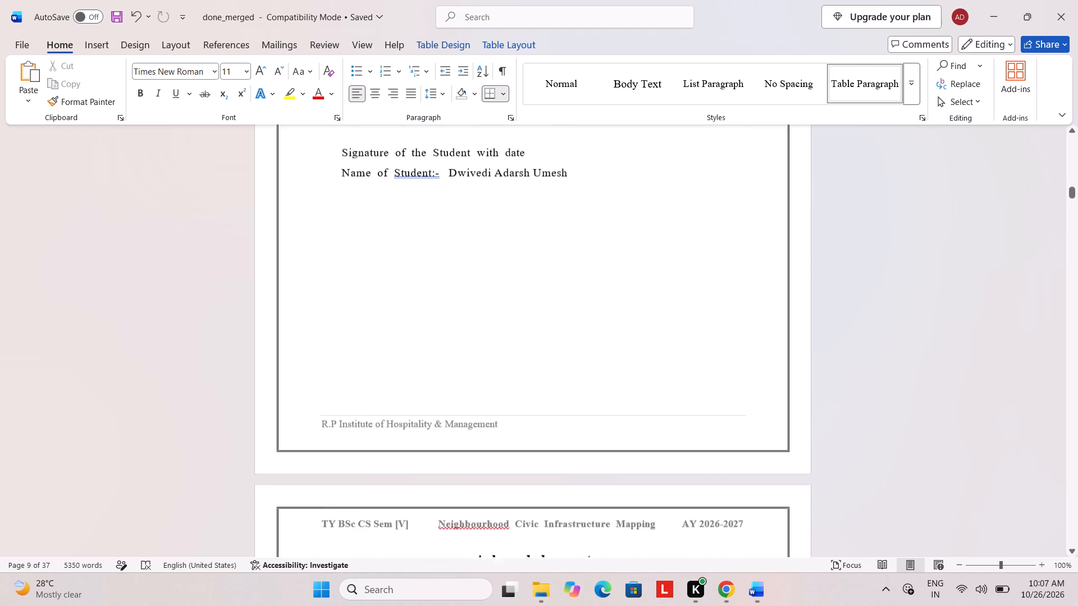
{"action": "scroll", "coordinate": [560, 436], "scroll_direction": "down", "scroll_amount": 4}
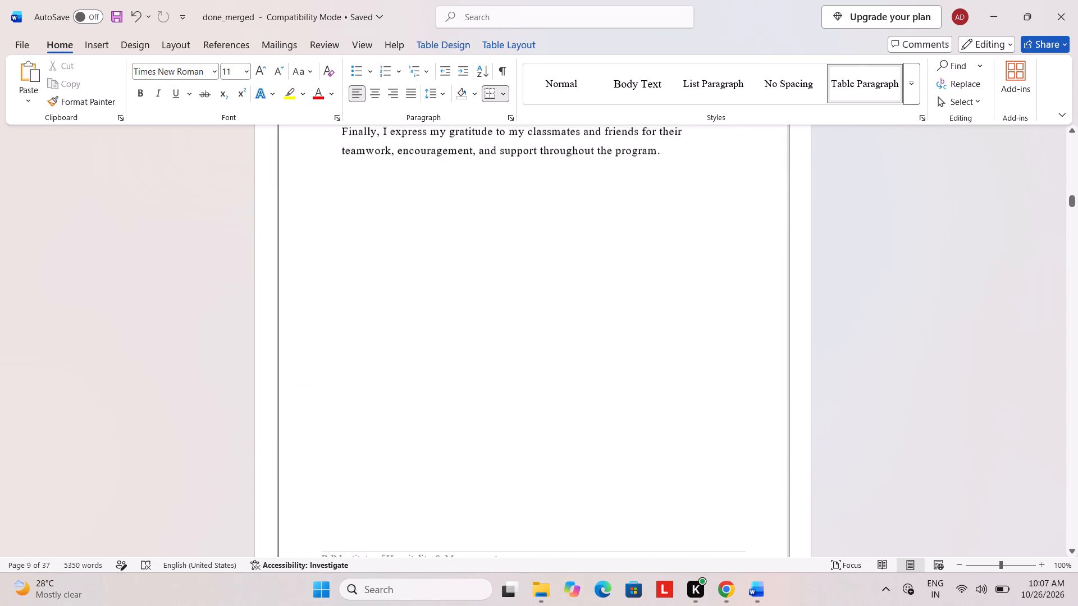
Re-examine the front pages from the declaration back to the guide interaction diary form's date table, and onward to the mentor certificate.
{"action": "scroll", "coordinate": [560, 436], "scroll_direction": "up", "scroll_amount": 5}
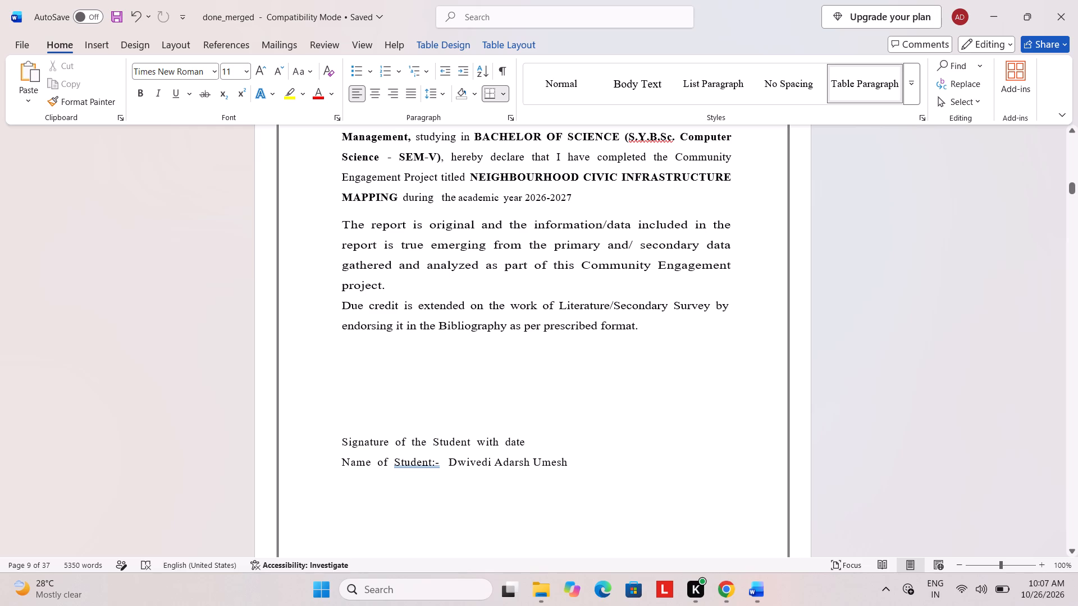
{"action": "scroll", "coordinate": [546, 437], "scroll_direction": "up", "scroll_amount": 6}
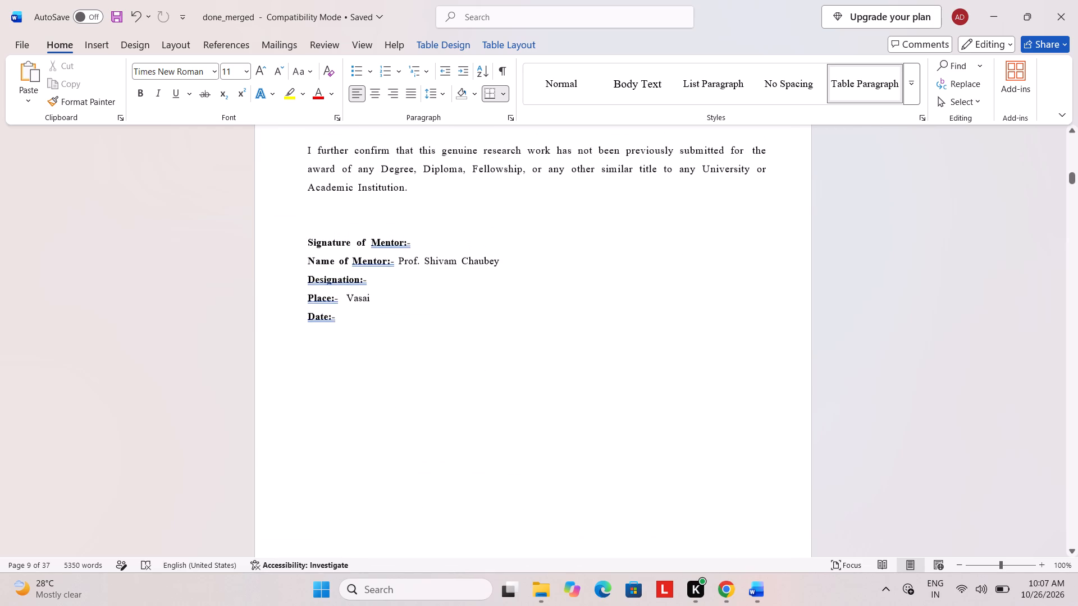
{"action": "scroll", "coordinate": [546, 437], "scroll_direction": "up", "scroll_amount": 4}
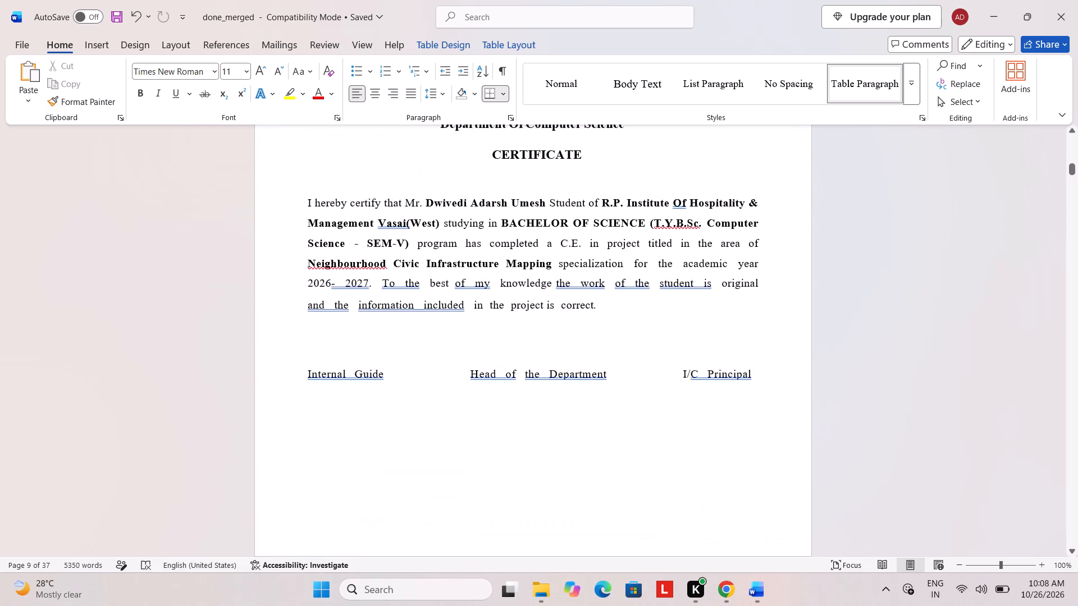
{"action": "scroll", "coordinate": [546, 437], "scroll_direction": "up", "scroll_amount": 12}
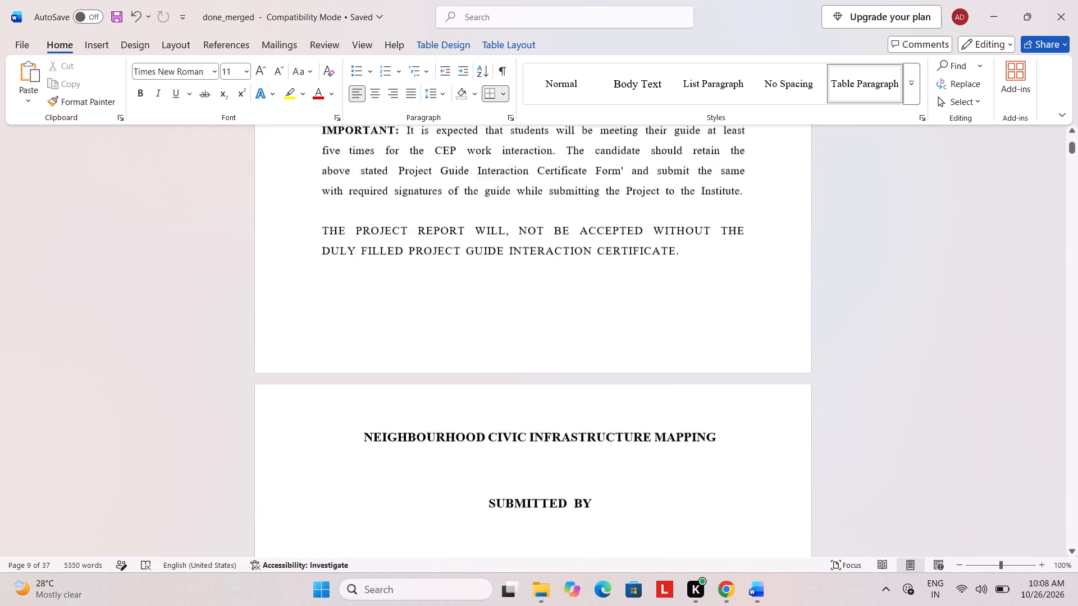
{"action": "scroll", "coordinate": [546, 437], "scroll_direction": "up", "scroll_amount": 2}
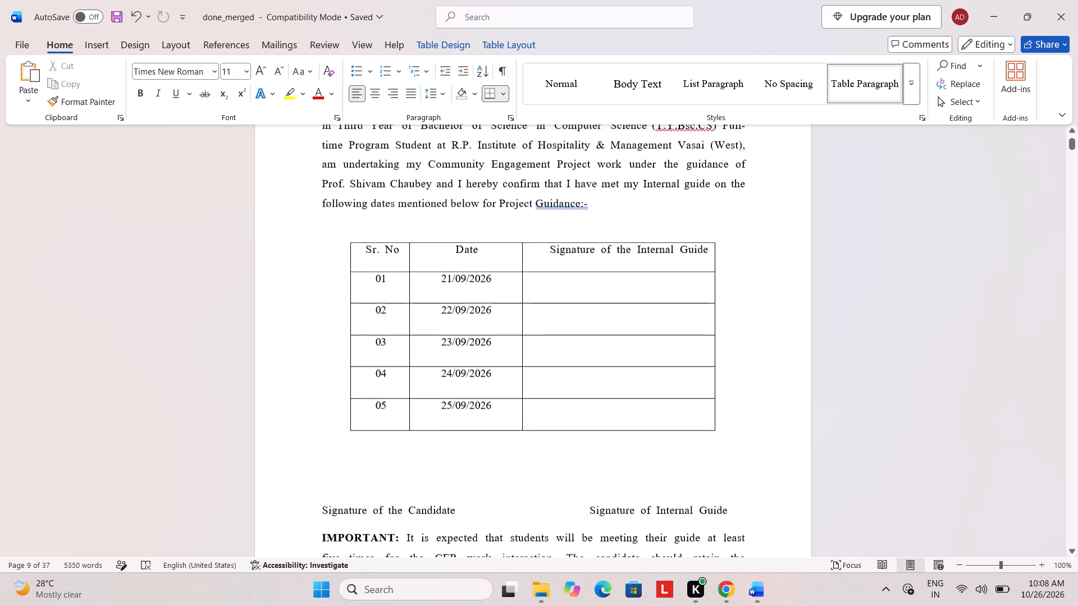
{"action": "scroll", "coordinate": [546, 437], "scroll_direction": "up", "scroll_amount": 1}
{"action": "right_click", "coordinate": [546, 437]}
{"action": "scroll", "coordinate": [546, 437], "scroll_direction": "down", "scroll_amount": 1}
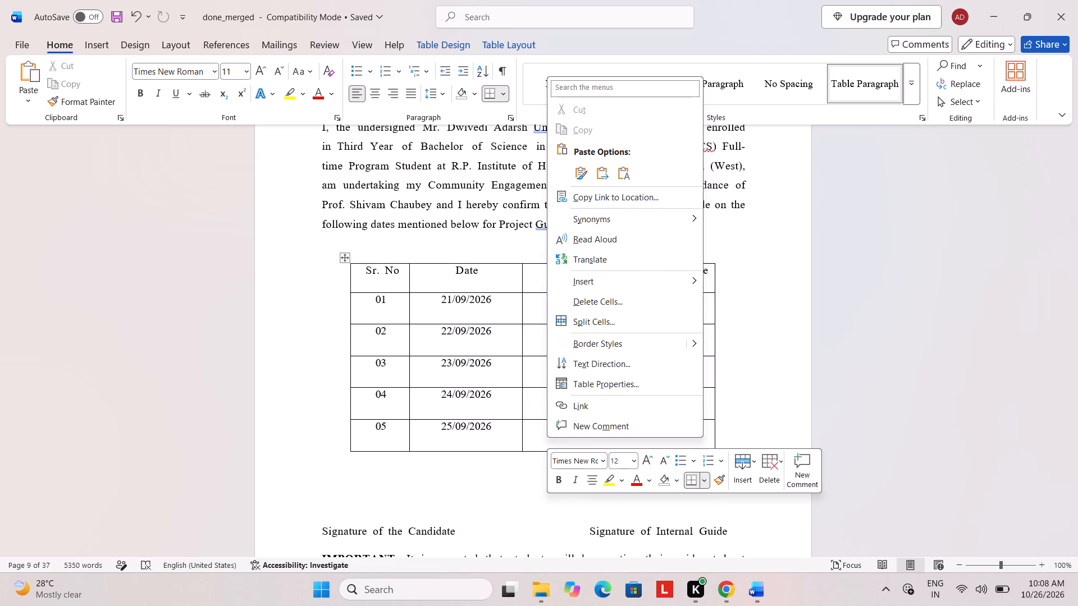
{"action": "left_click", "coordinate": [439, 440]}
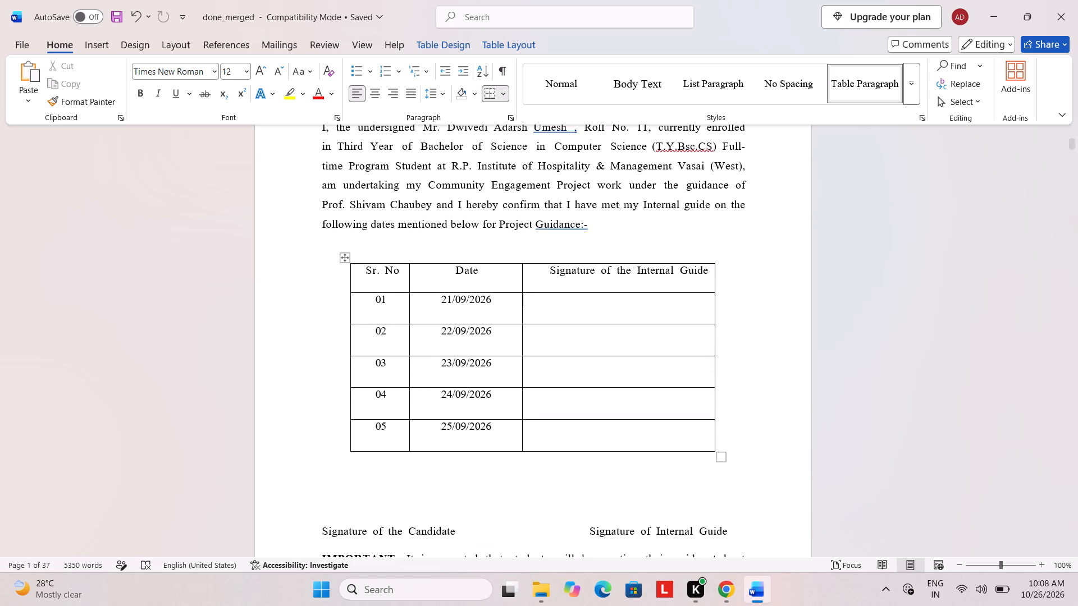
{"action": "scroll", "coordinate": [767, 409], "scroll_direction": "down", "scroll_amount": 3}
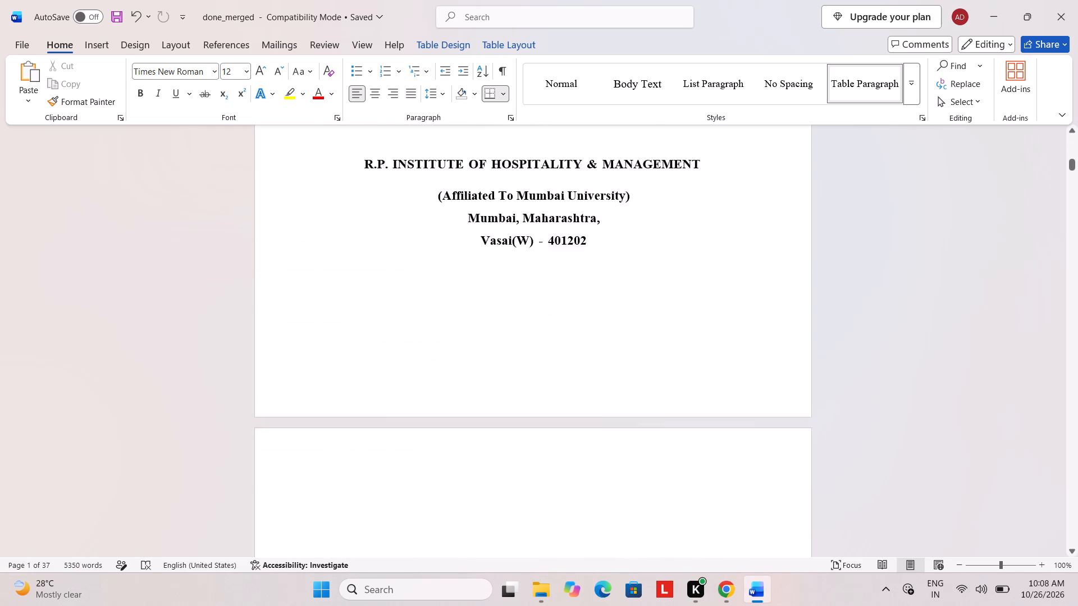
{"action": "scroll", "coordinate": [767, 409], "scroll_direction": "down", "scroll_amount": 1}
{"action": "scroll", "coordinate": [767, 409], "scroll_direction": "up", "scroll_amount": 1}
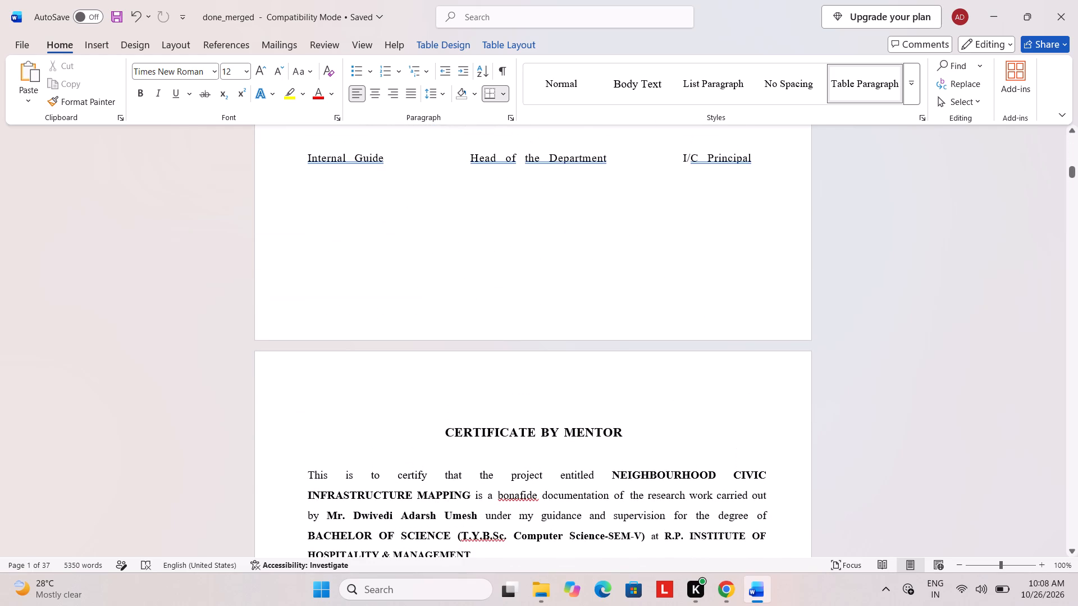
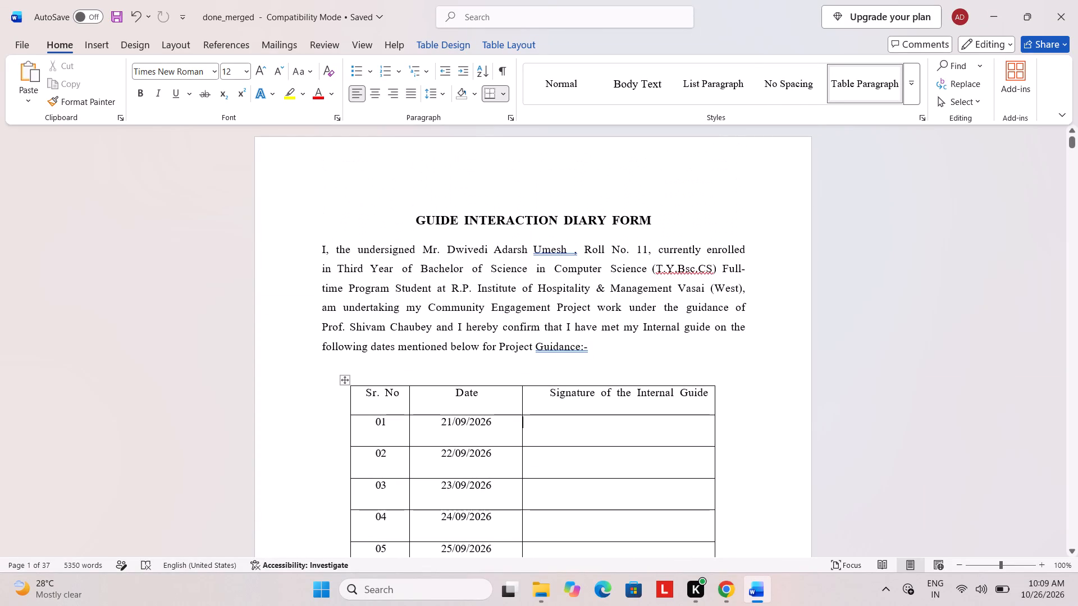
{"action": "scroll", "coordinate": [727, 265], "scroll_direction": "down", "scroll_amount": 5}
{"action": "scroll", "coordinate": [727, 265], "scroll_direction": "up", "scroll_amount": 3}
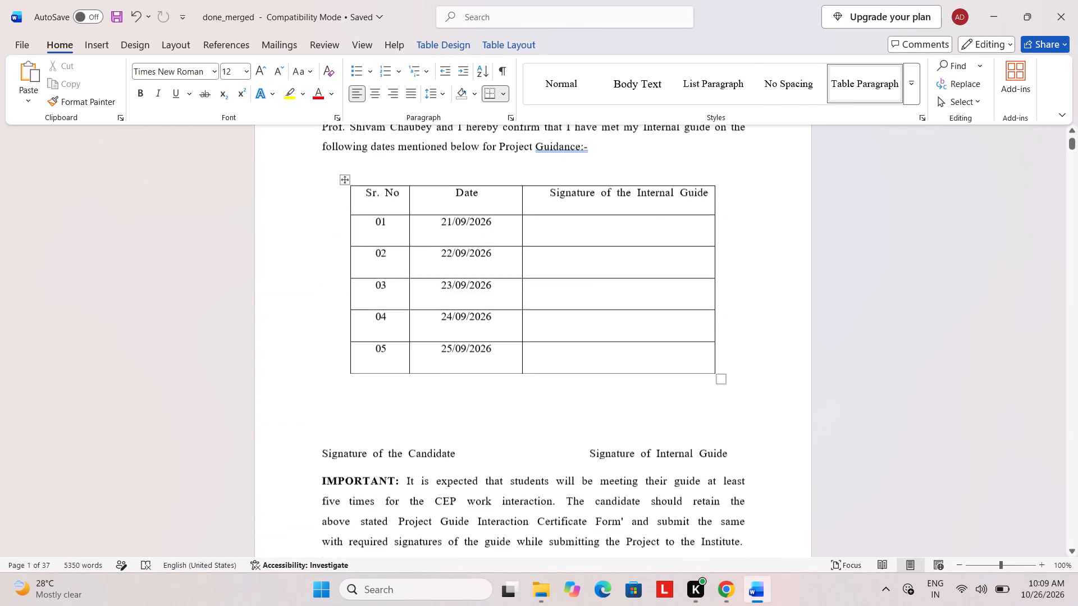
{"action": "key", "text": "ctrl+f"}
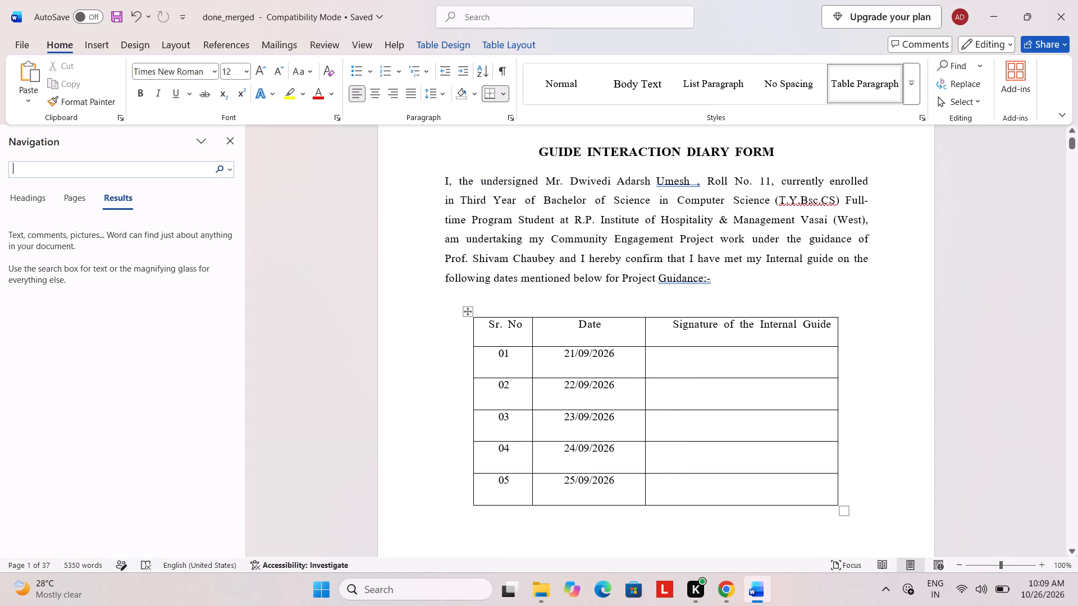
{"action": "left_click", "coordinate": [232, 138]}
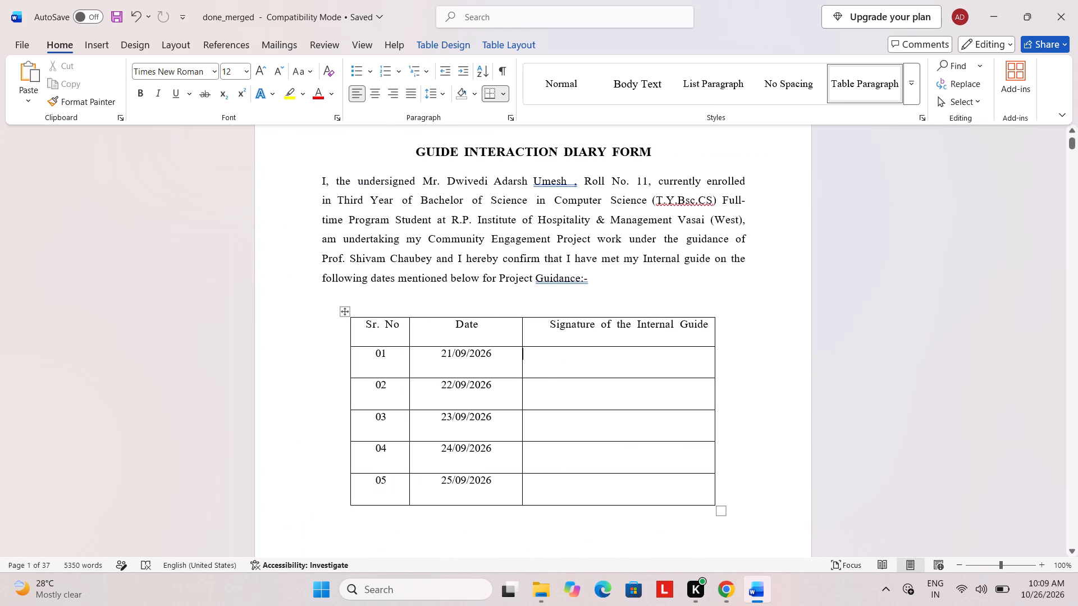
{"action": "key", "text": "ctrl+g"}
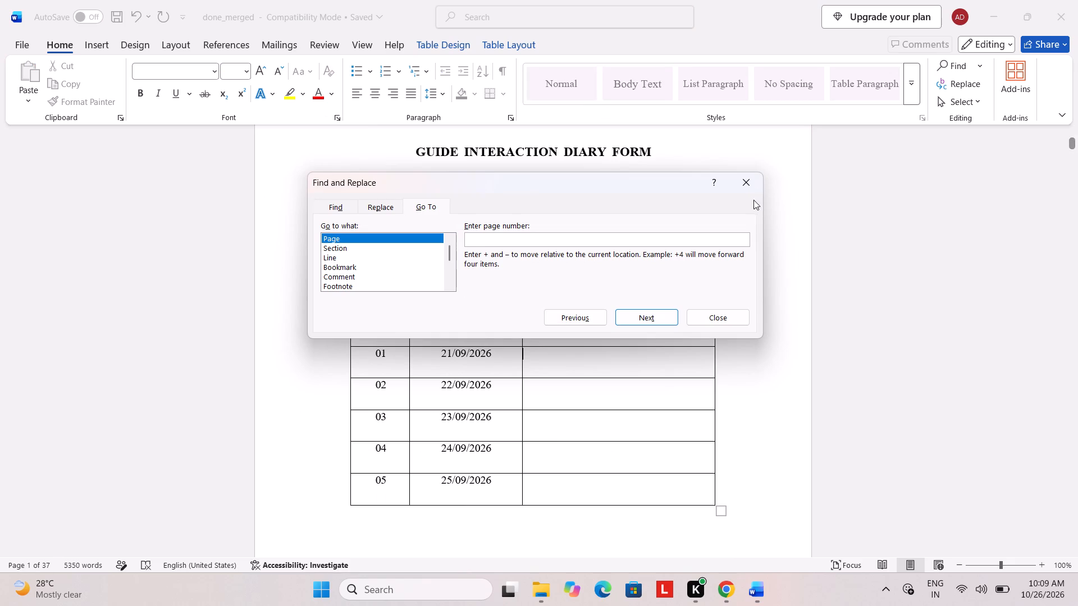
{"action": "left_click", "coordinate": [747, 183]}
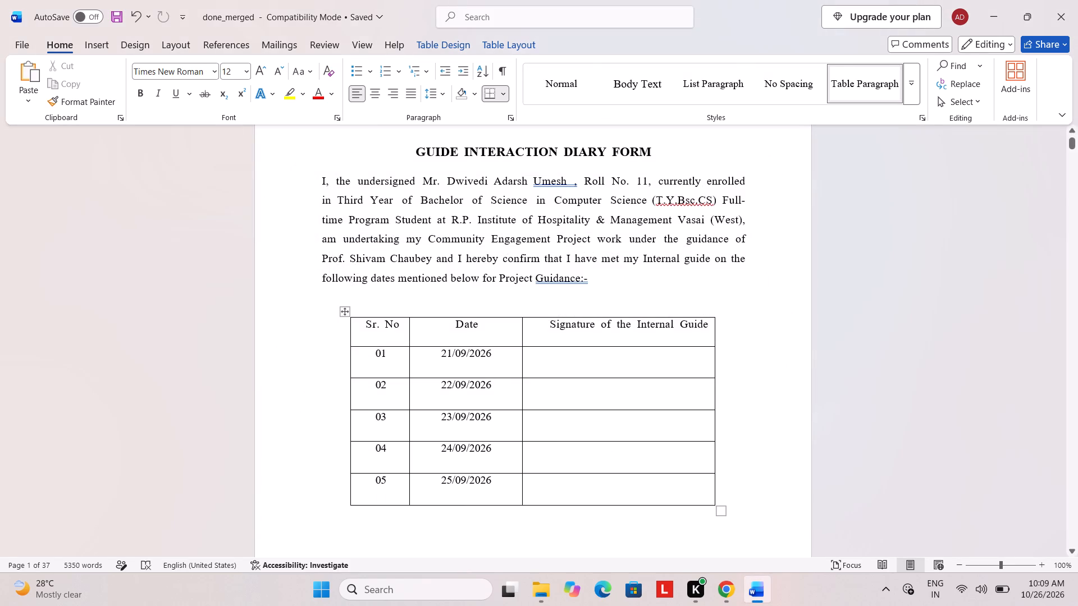
Replace all occurrences of the current student's full name throughout the report with the other student's full name.
{"action": "key", "text": "ctrl+h"}
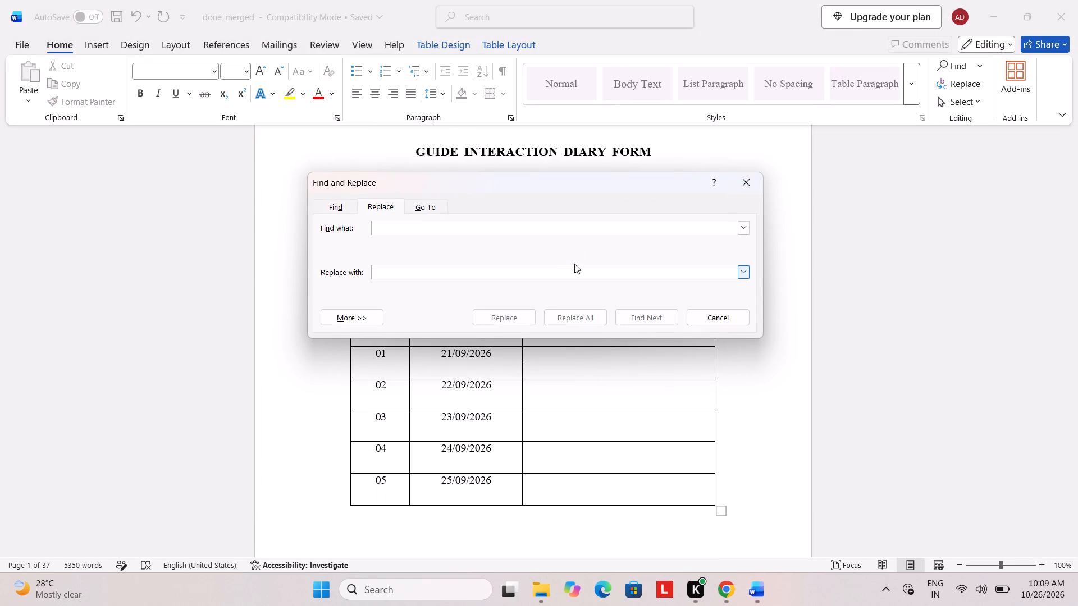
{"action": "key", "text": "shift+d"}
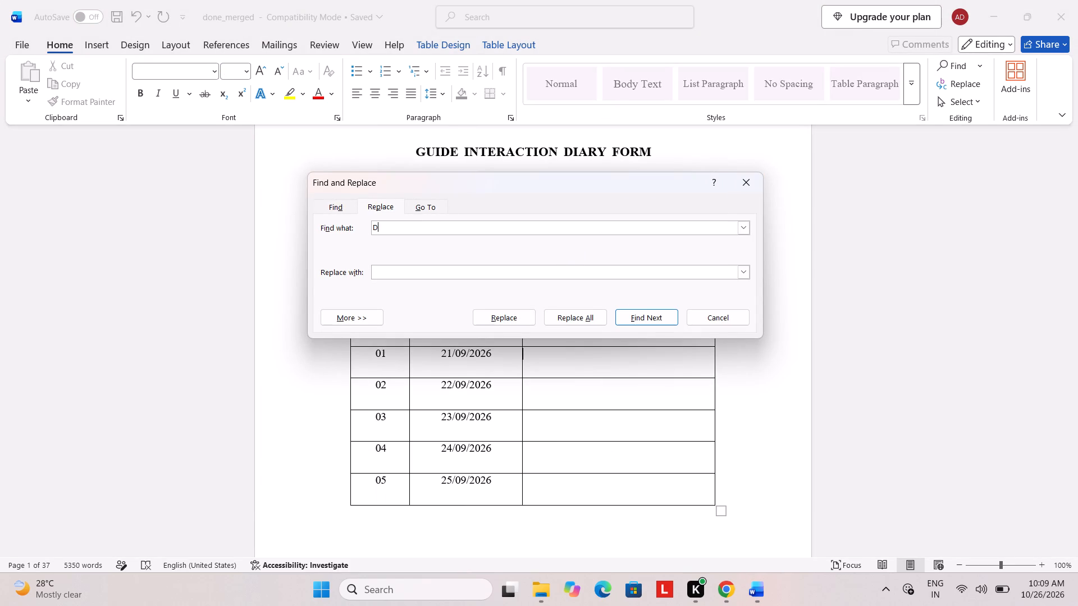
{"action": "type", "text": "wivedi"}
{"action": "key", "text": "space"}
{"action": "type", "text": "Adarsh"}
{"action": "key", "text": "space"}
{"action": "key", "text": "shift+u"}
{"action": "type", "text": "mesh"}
{"action": "left_click", "coordinate": [512, 276]}
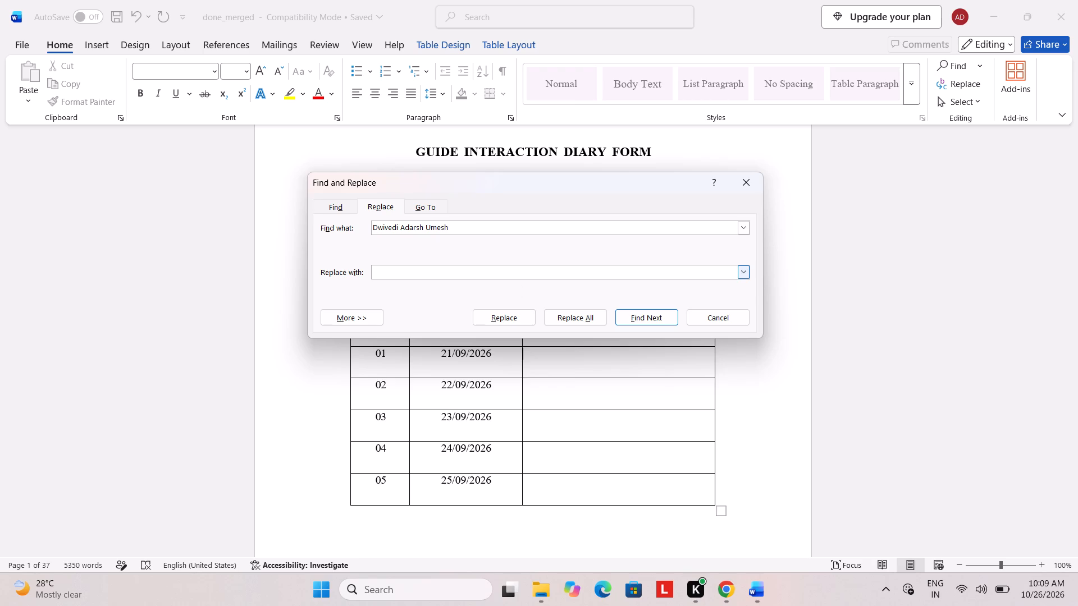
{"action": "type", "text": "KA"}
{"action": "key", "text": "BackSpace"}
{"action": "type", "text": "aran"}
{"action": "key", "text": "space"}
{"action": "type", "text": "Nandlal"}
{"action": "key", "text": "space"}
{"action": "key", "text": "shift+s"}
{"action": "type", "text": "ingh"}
{"action": "left_click", "coordinate": [588, 315]}
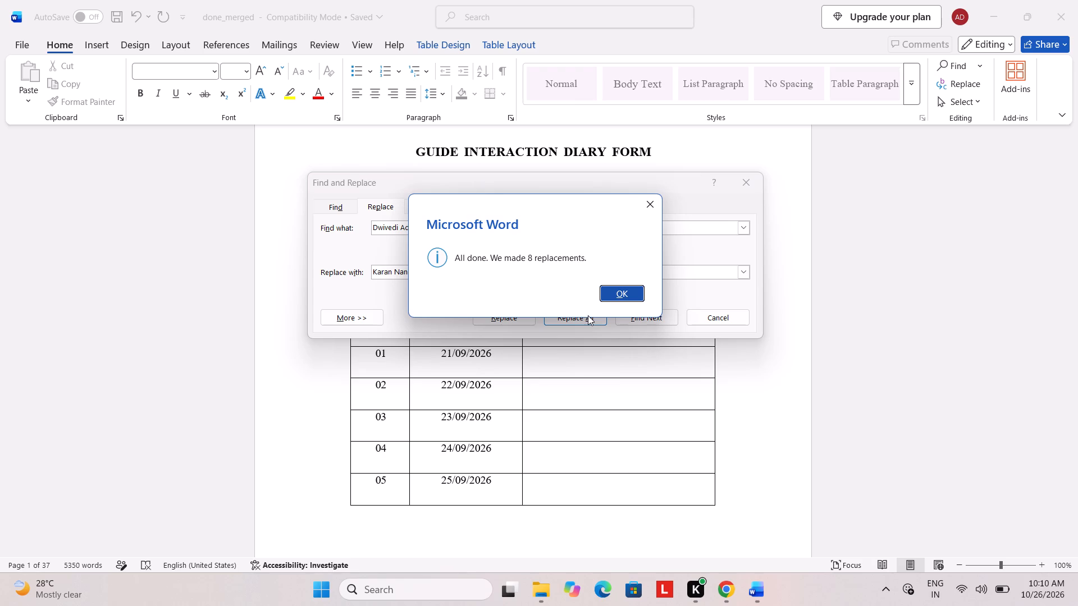
{"action": "left_click", "coordinate": [624, 293]}
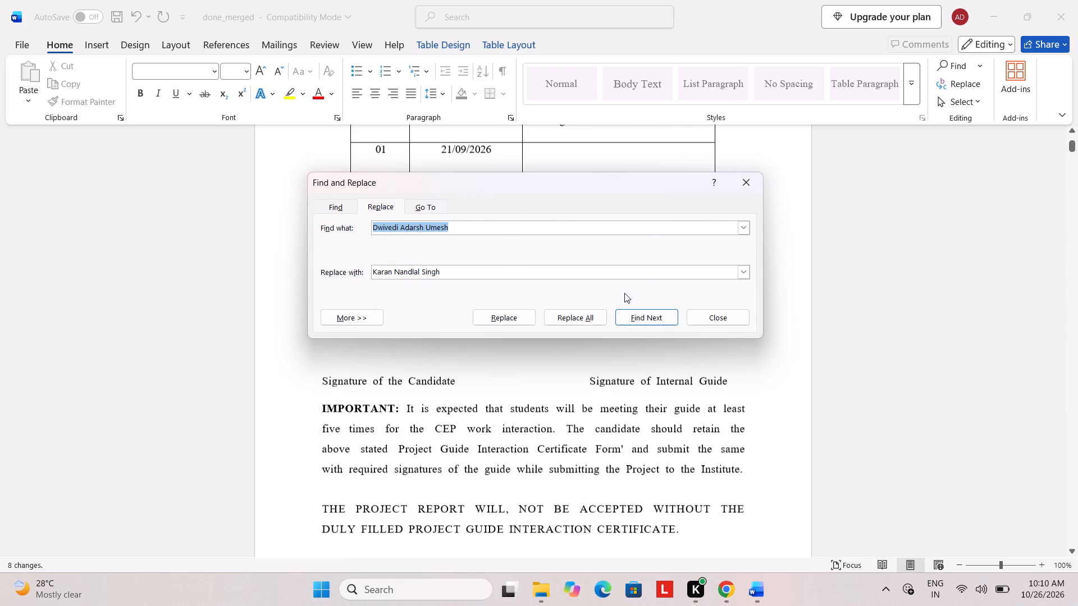
{"action": "left_click", "coordinate": [746, 180]}
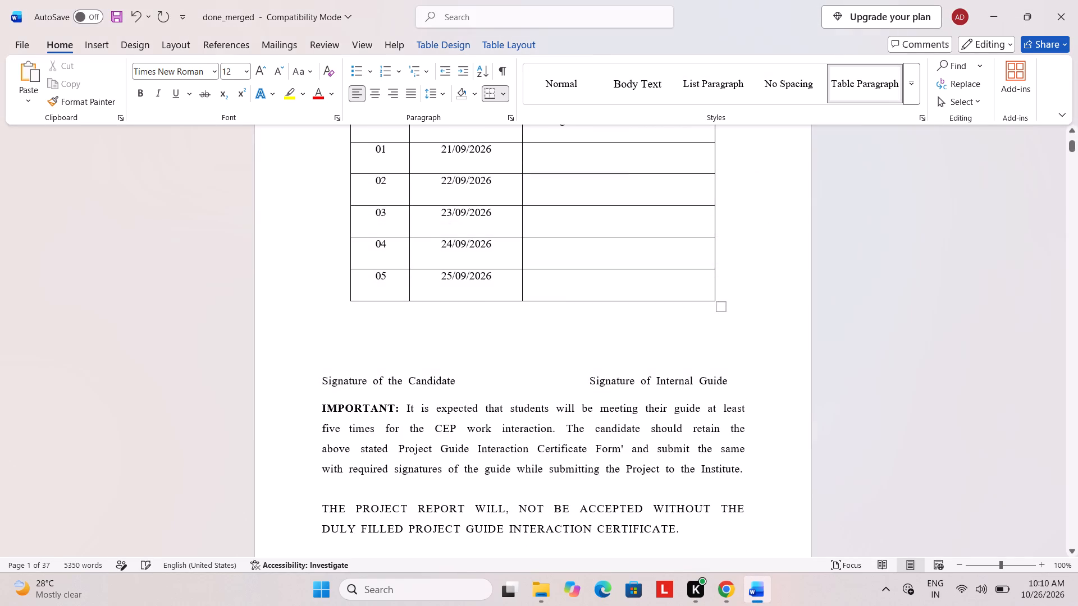
{"action": "scroll", "coordinate": [746, 180], "scroll_direction": "up", "scroll_amount": 3}
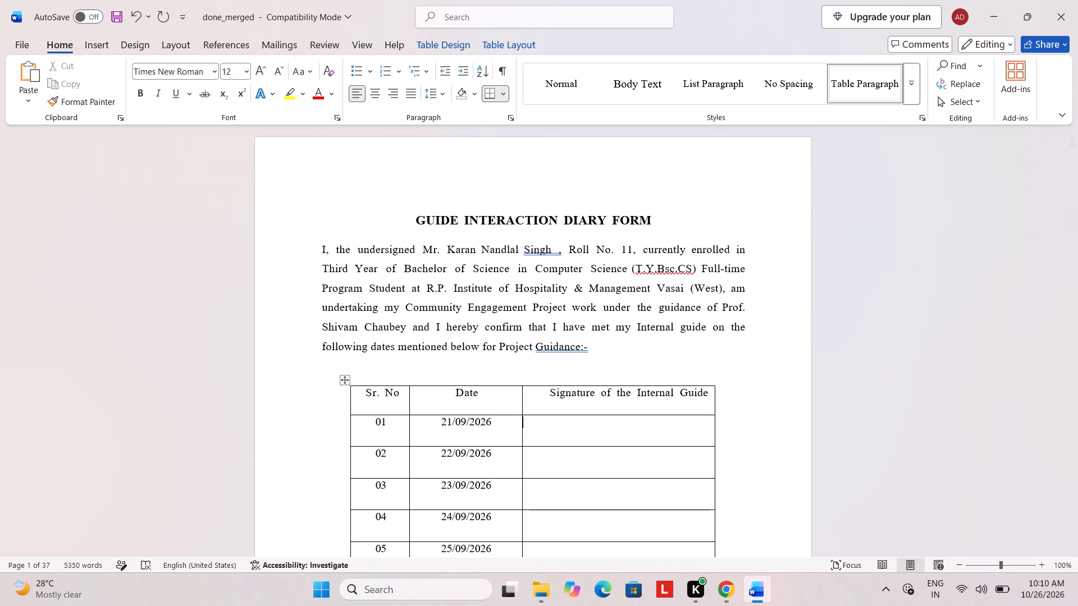
Replace all occurrences of 11 with 18 throughout the report to update the student's roll number.
{"action": "scroll", "coordinate": [748, 200], "scroll_direction": "down", "scroll_amount": 1}
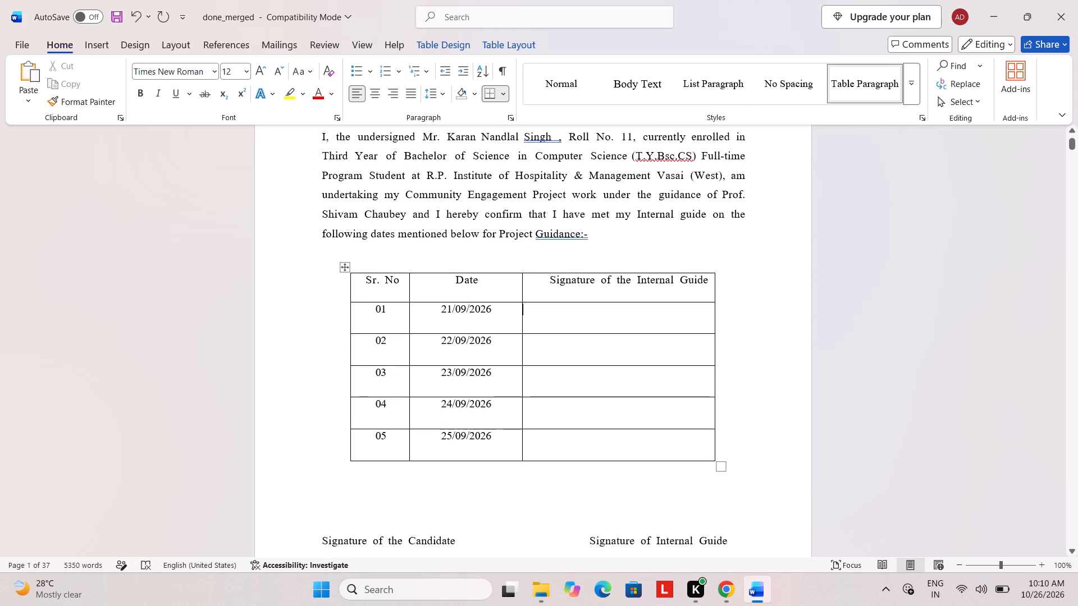
{"action": "key", "text": "ctrl+g"}
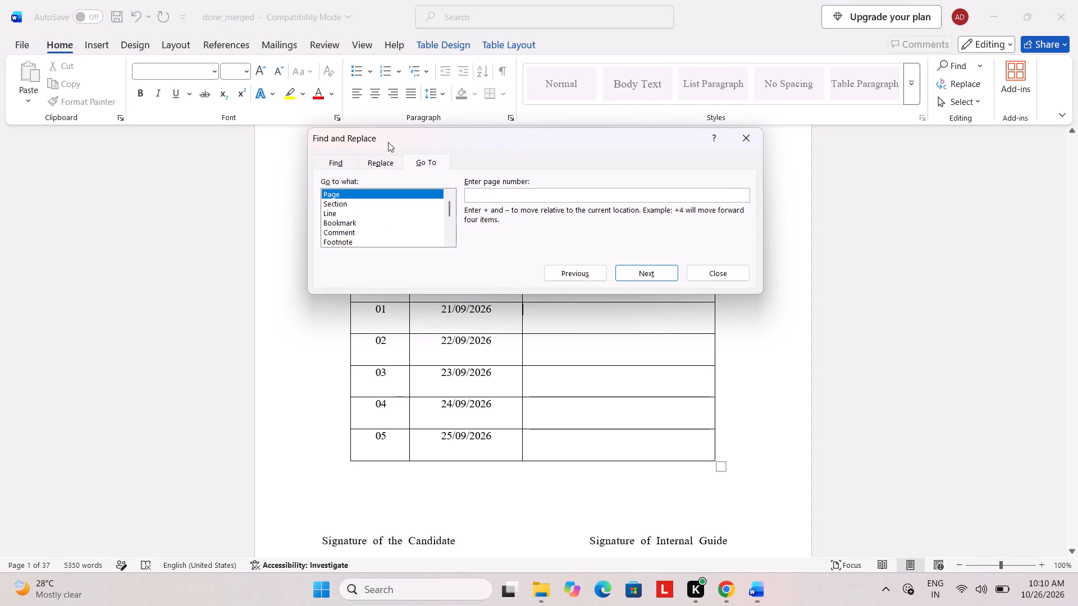
{"action": "left_click", "coordinate": [389, 162]}
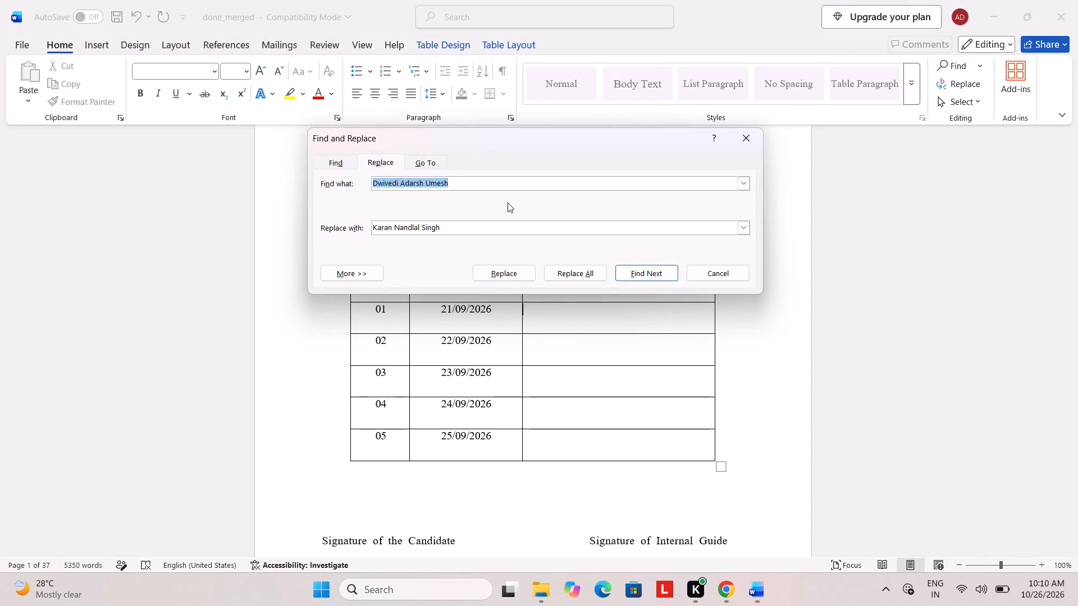
{"action": "key", "text": "BackSpace"}
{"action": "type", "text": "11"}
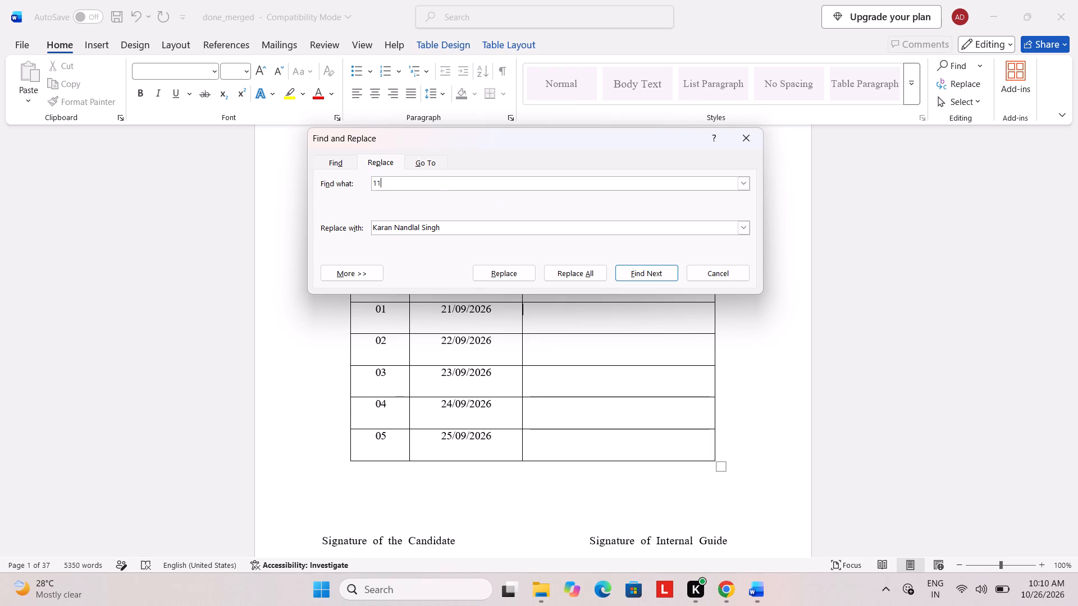
{"action": "left_click", "coordinate": [450, 224]}
{"action": "key", "text": "ctrl+a"}
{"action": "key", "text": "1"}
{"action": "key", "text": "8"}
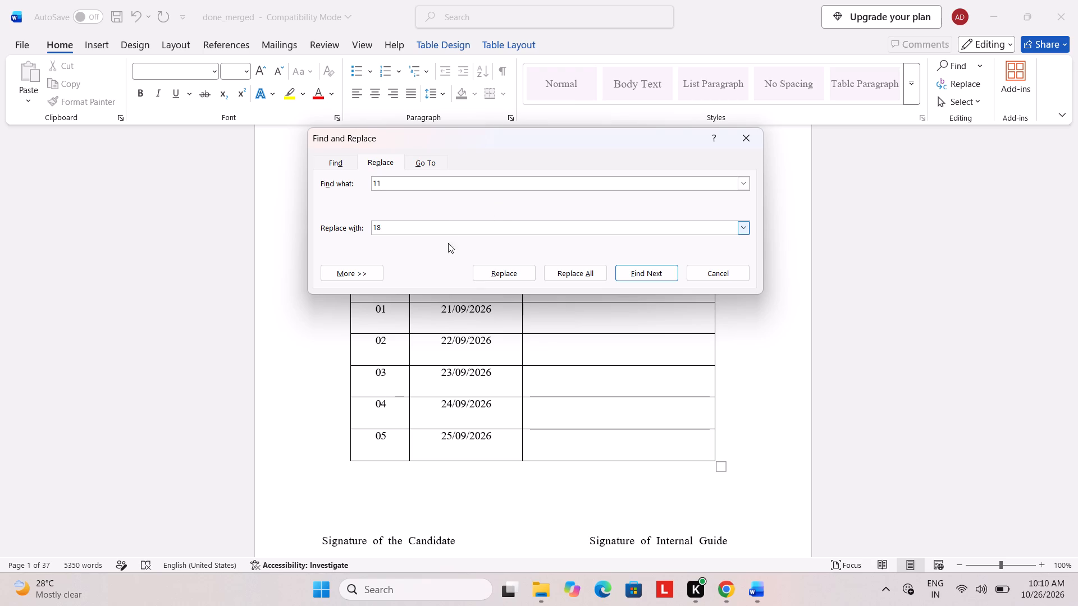
{"action": "left_click", "coordinate": [565, 276]}
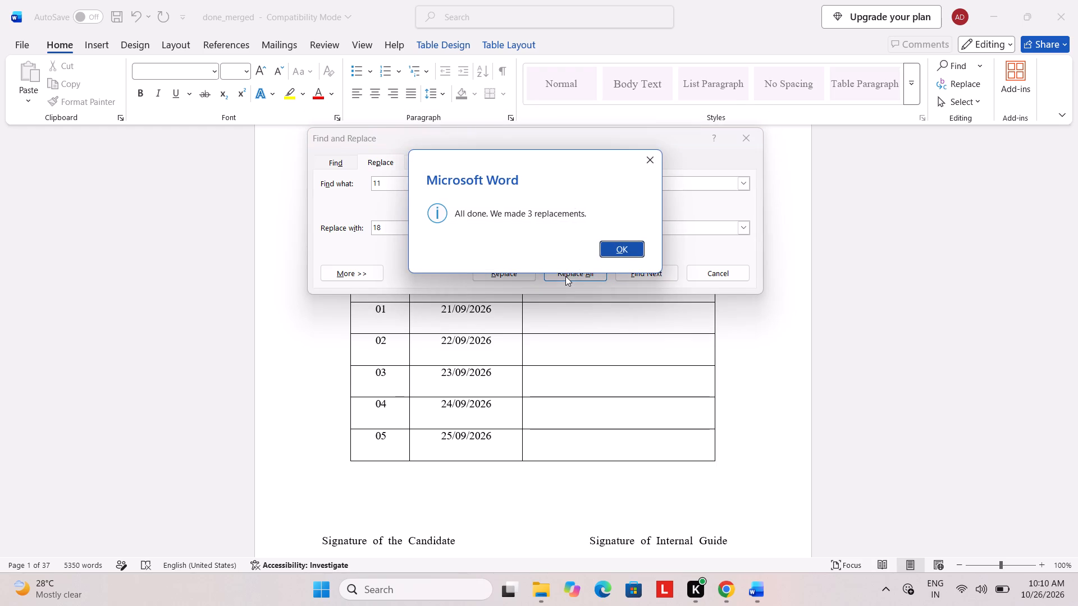
{"action": "left_click", "coordinate": [617, 252]}
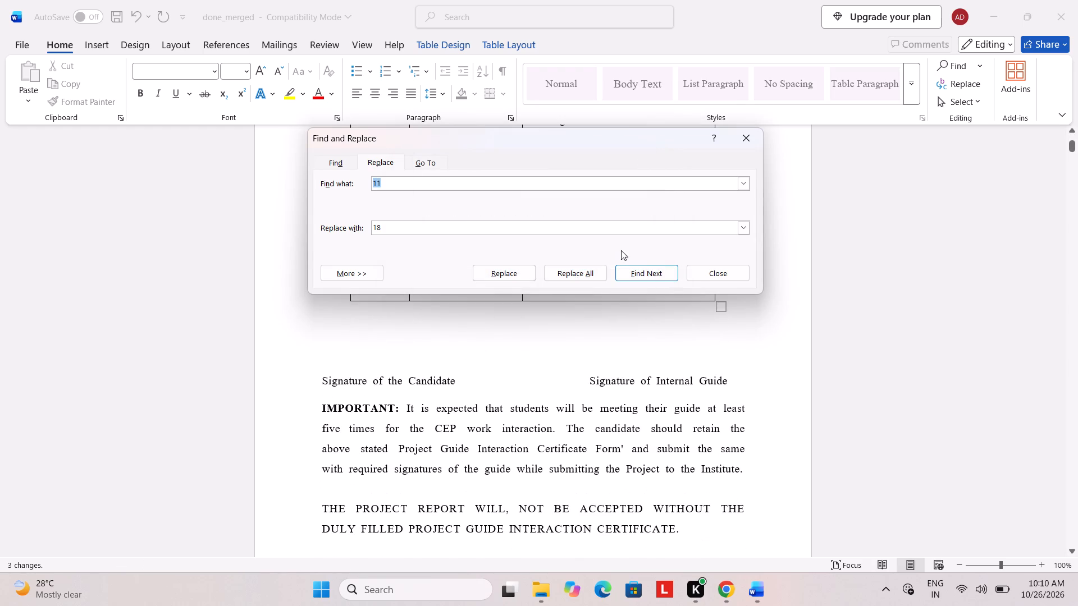
{"action": "left_click", "coordinate": [739, 144]}
Look through the front pages from the guide interaction diary form to the certificate by mentor, checking the replaced student details.
{"action": "scroll", "coordinate": [739, 144], "scroll_direction": "up", "scroll_amount": 3}
{"action": "scroll", "coordinate": [775, 331], "scroll_direction": "down", "scroll_amount": 2}
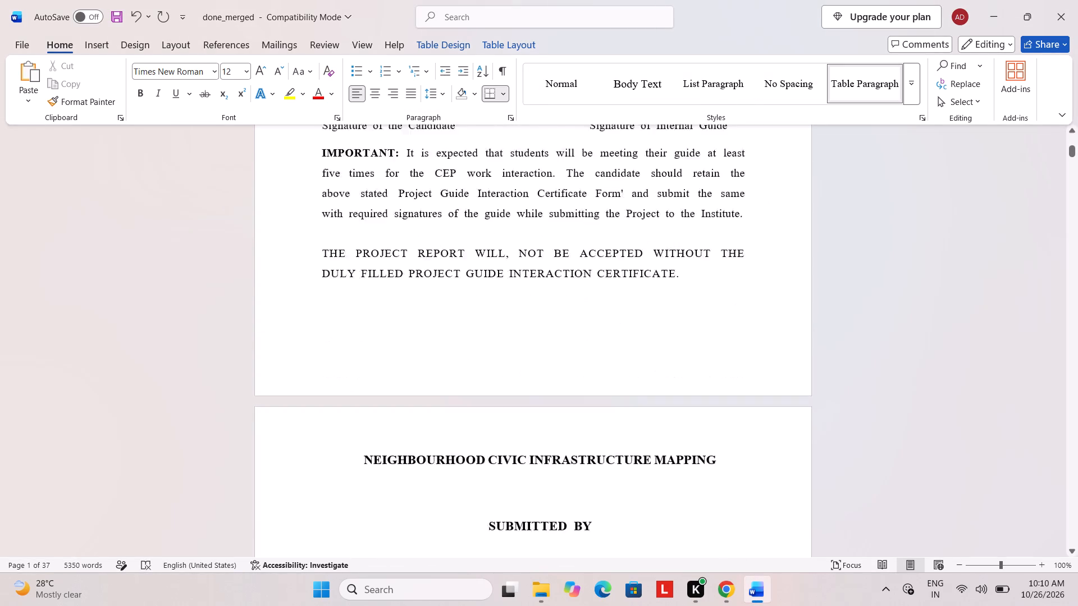
{"action": "scroll", "coordinate": [775, 331], "scroll_direction": "down", "scroll_amount": 5}
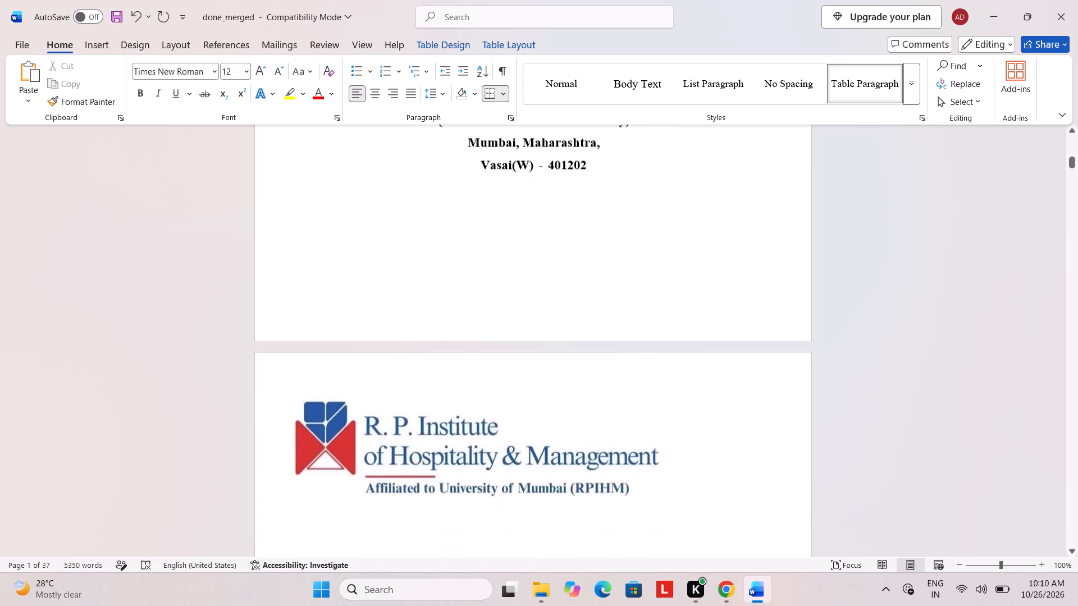
{"action": "scroll", "coordinate": [775, 331], "scroll_direction": "down", "scroll_amount": 2}
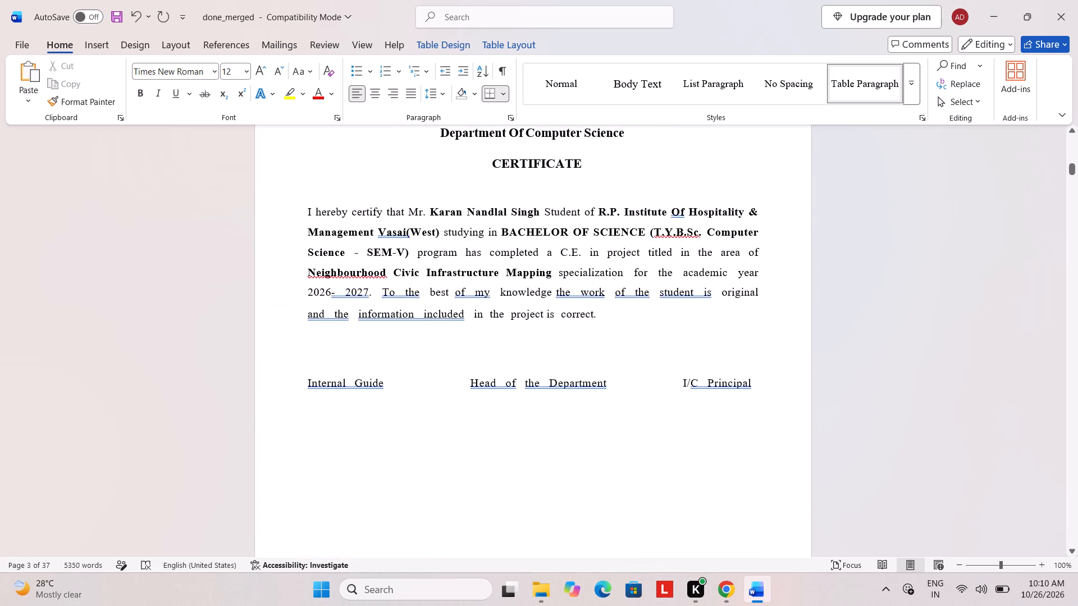
{"action": "scroll", "coordinate": [775, 331], "scroll_direction": "down", "scroll_amount": 4}
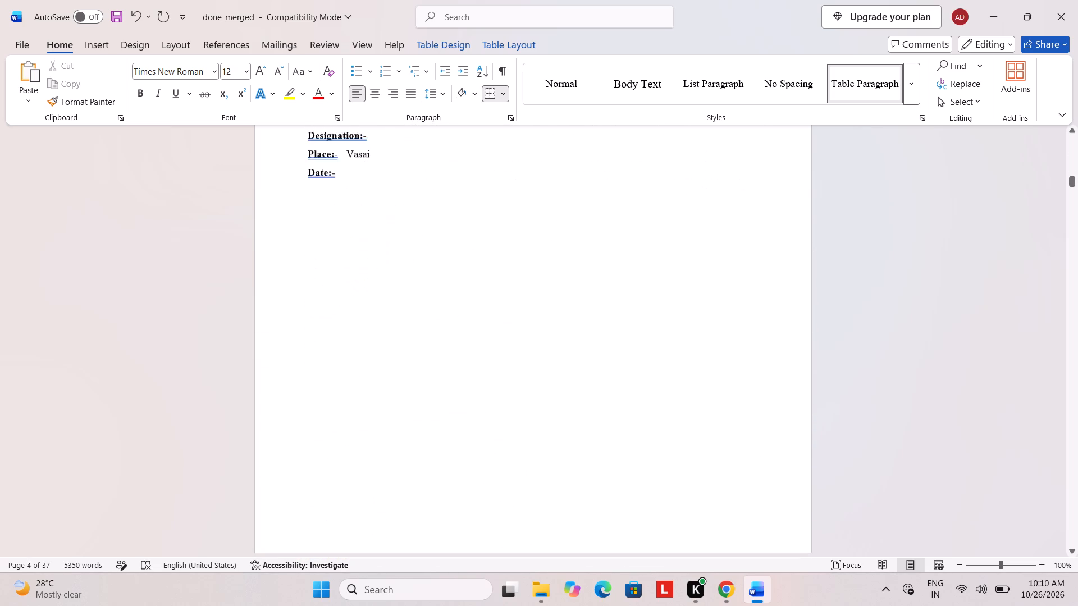
{"action": "scroll", "coordinate": [775, 331], "scroll_direction": "down", "scroll_amount": 1}
{"action": "scroll", "coordinate": [775, 331], "scroll_direction": "up", "scroll_amount": 4}
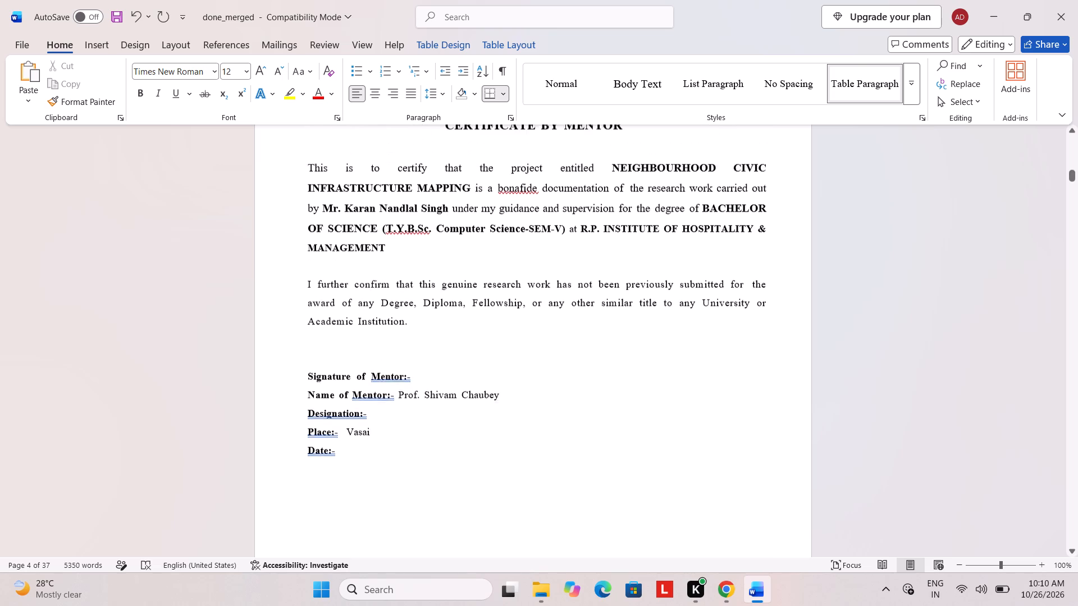
{"action": "scroll", "coordinate": [775, 331], "scroll_direction": "up", "scroll_amount": 1}
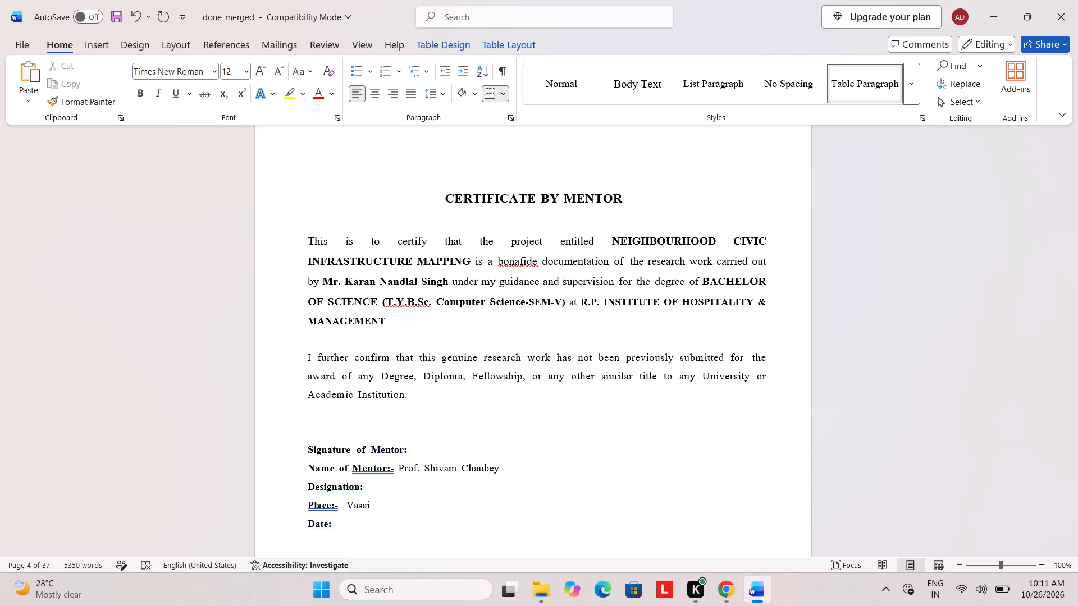
Save a copy of the report in Downloads as a PDF named karan cep.
{"action": "left_click", "coordinate": [8, 36]}
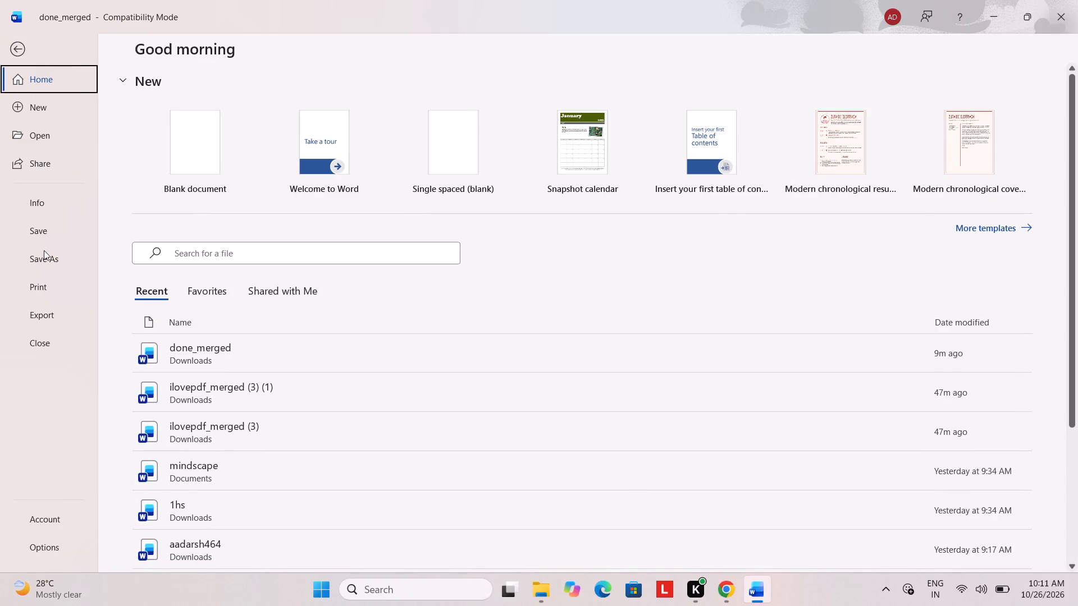
{"action": "left_click", "coordinate": [43, 259]}
{"action": "left_click", "coordinate": [428, 170]}
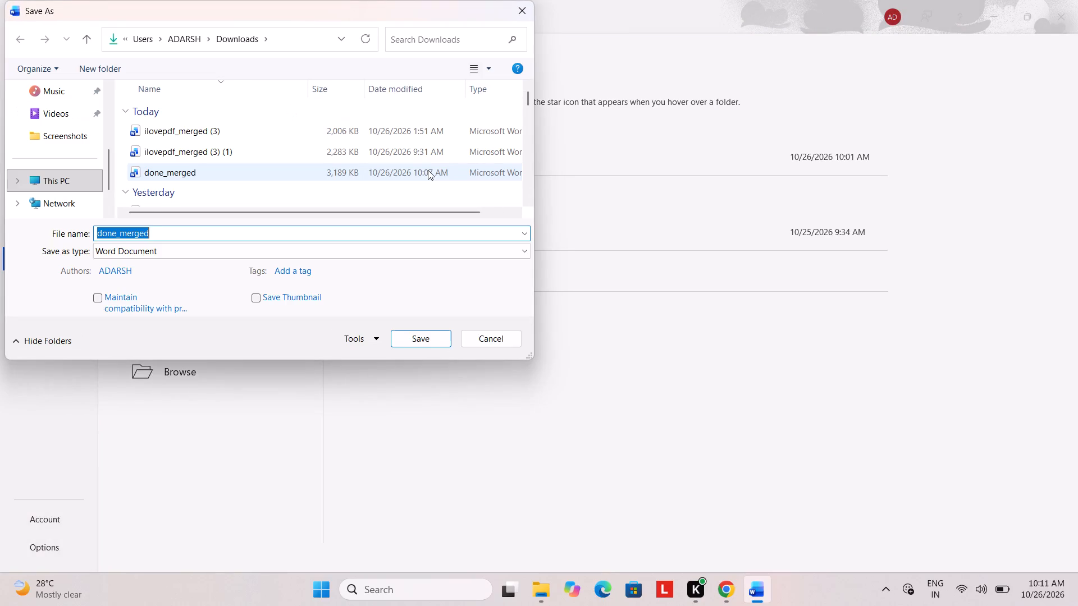
{"action": "key", "text": "BackSpace"}
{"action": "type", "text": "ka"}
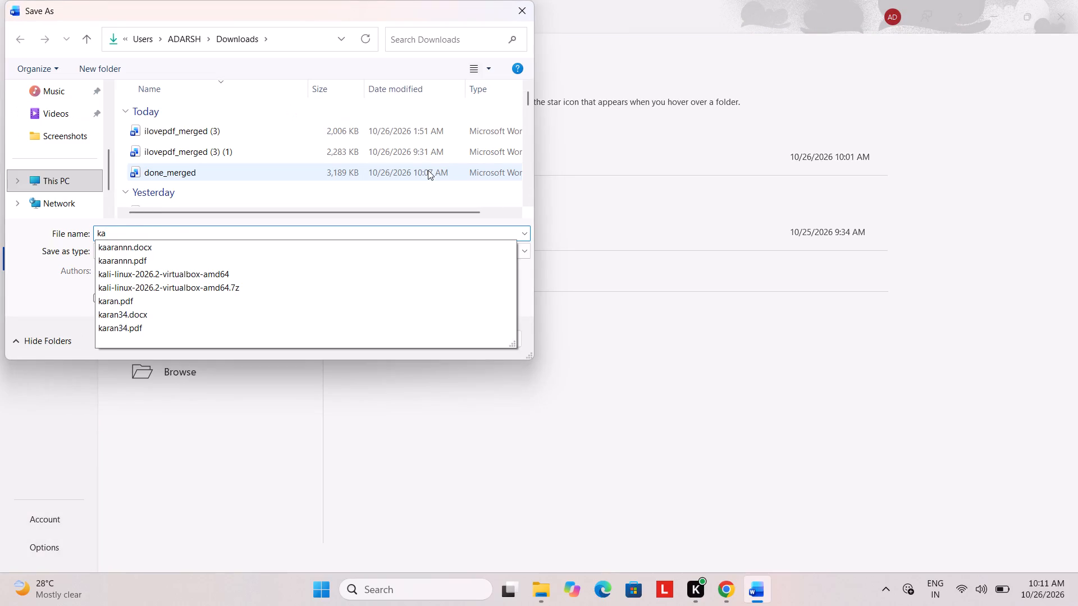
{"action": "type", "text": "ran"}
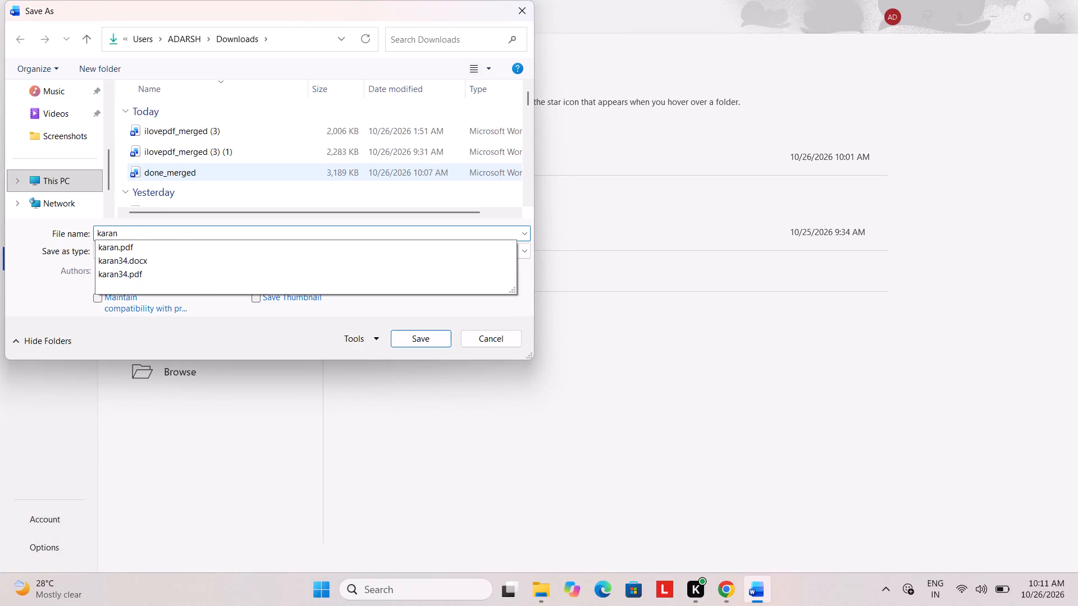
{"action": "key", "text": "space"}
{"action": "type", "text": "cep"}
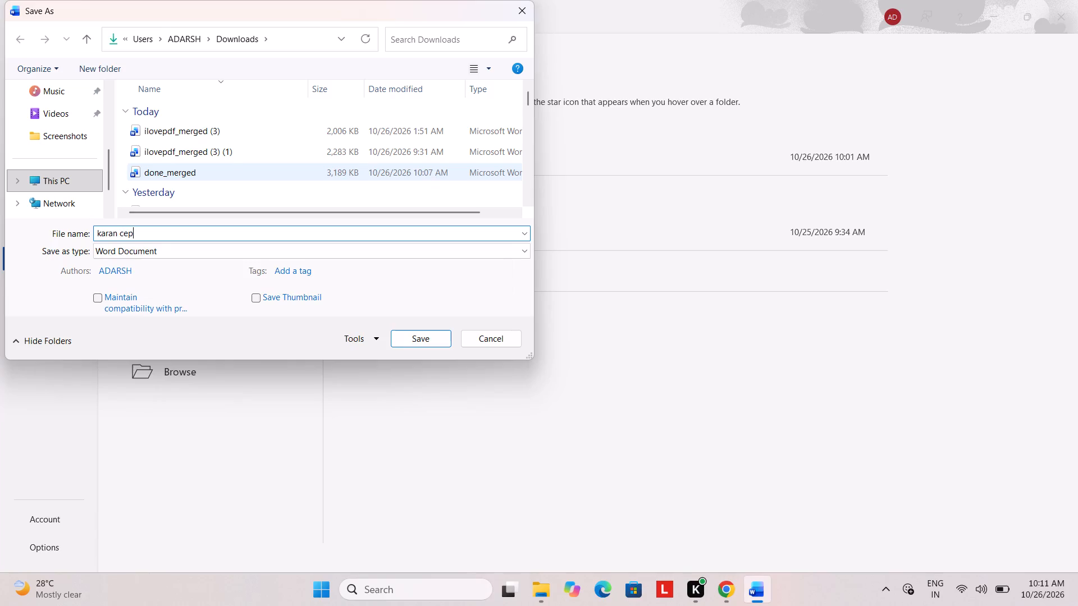
{"action": "left_click", "coordinate": [400, 251]}
{"action": "left_click", "coordinate": [358, 333]}
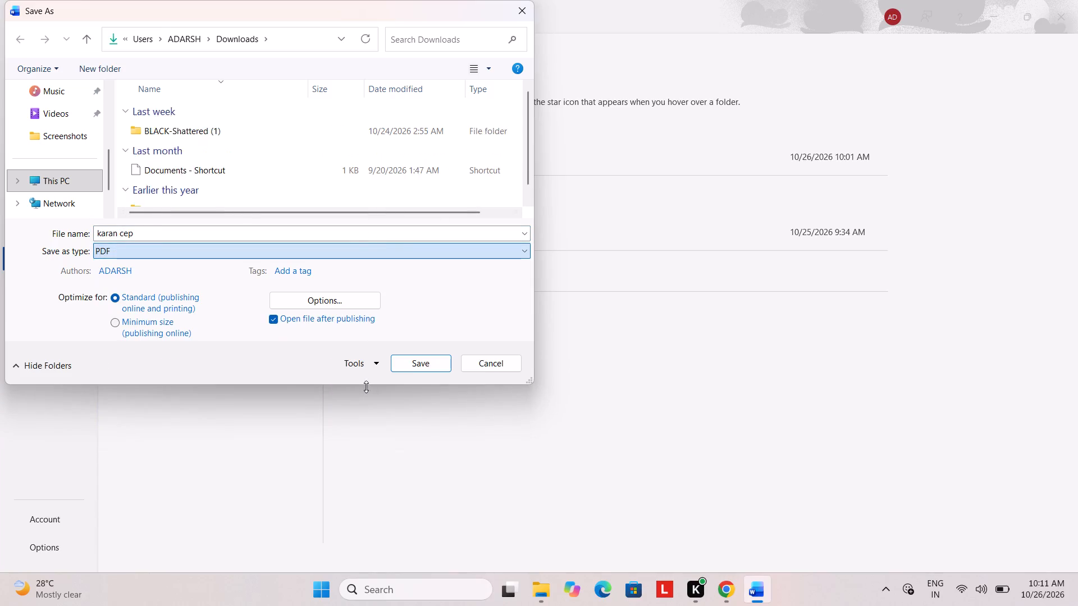
{"action": "left_click", "coordinate": [421, 362]}
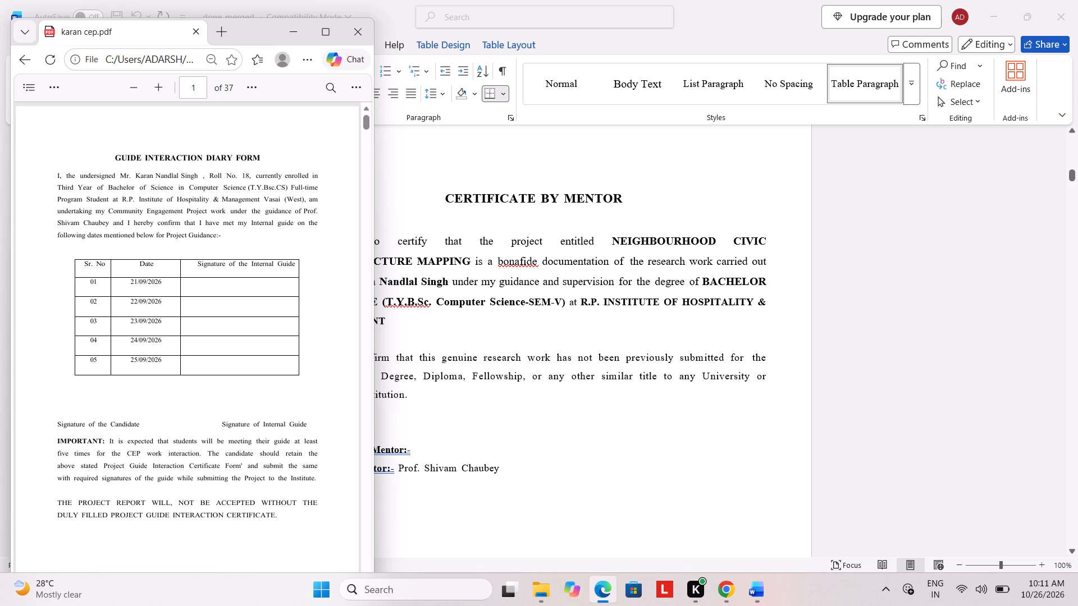
Look through the exported PDF from the guide interaction diary form to the Student Feedback on CEP page, checking the student details.
{"action": "scroll", "coordinate": [227, 223], "scroll_direction": "down", "scroll_amount": 2}
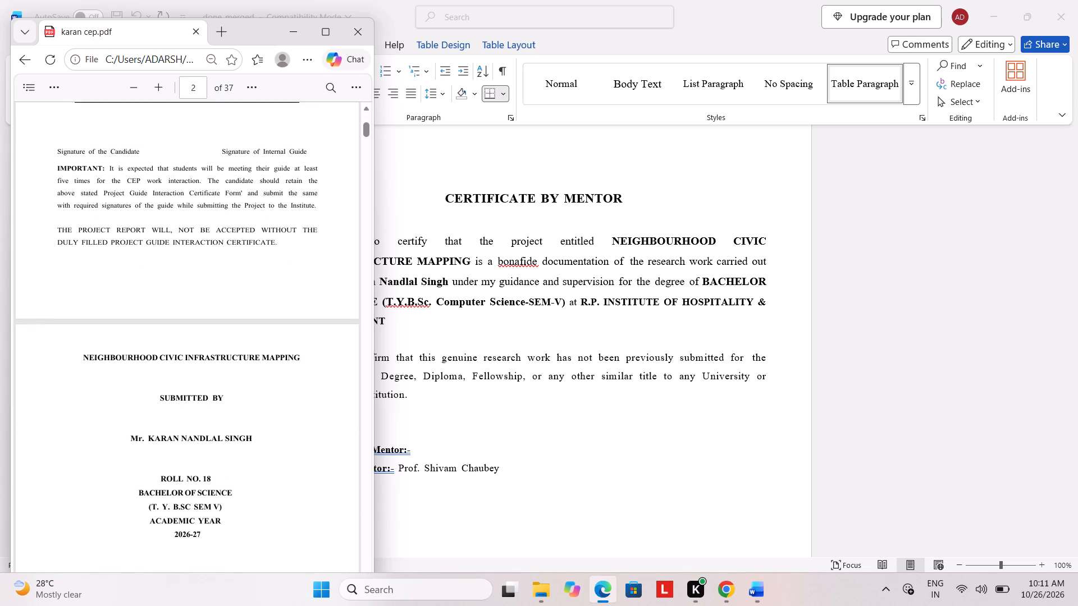
{"action": "scroll", "coordinate": [227, 223], "scroll_direction": "down", "scroll_amount": 5}
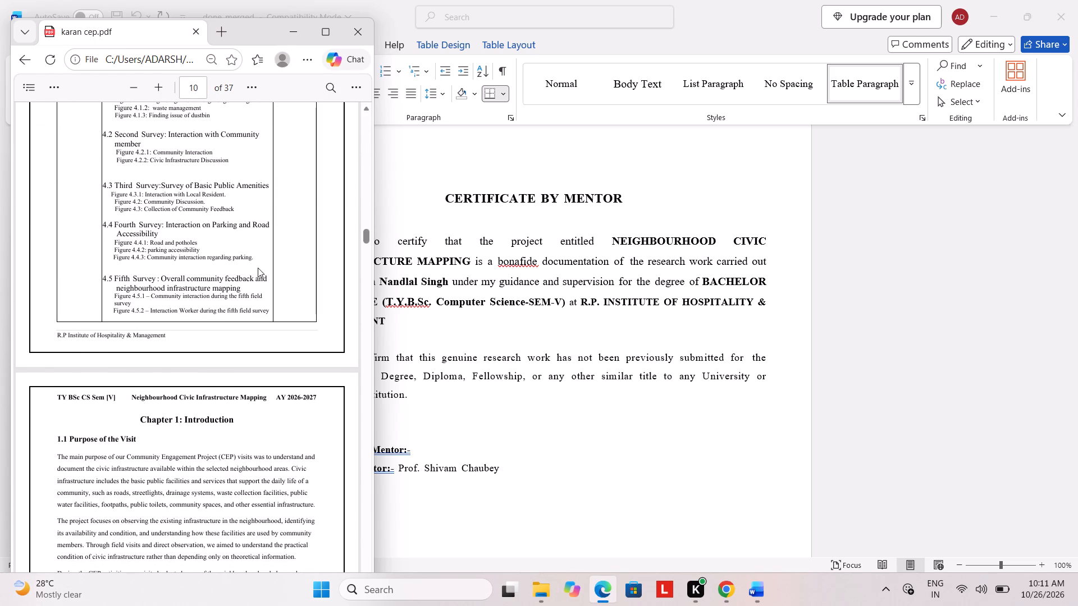
{"action": "scroll", "coordinate": [258, 268], "scroll_direction": "down", "scroll_amount": 5}
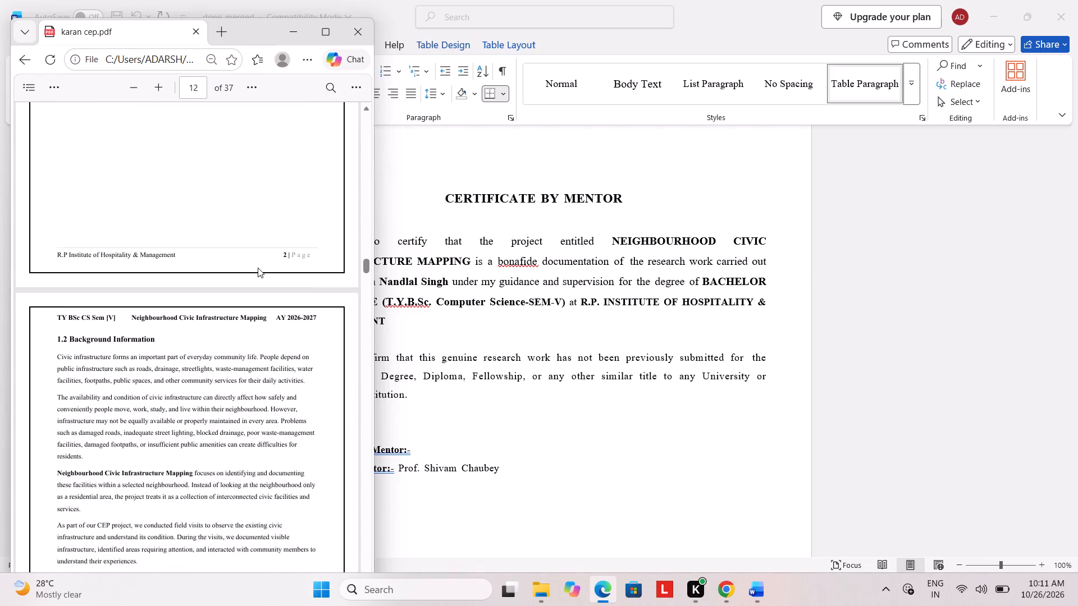
{"action": "scroll", "coordinate": [258, 268], "scroll_direction": "down", "scroll_amount": 9}
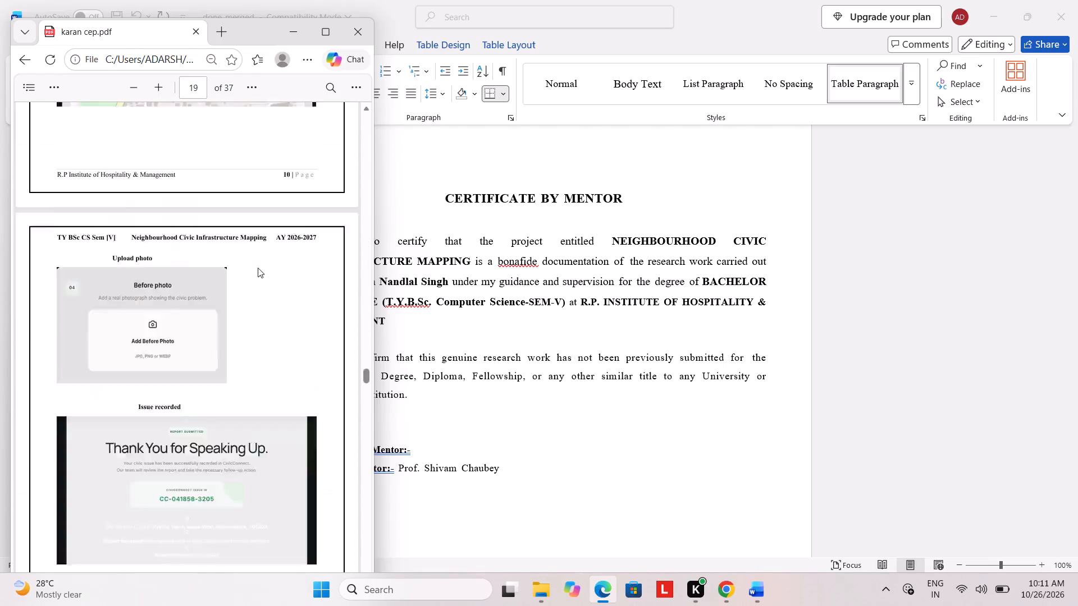
{"action": "scroll", "coordinate": [258, 268], "scroll_direction": "down", "scroll_amount": 5}
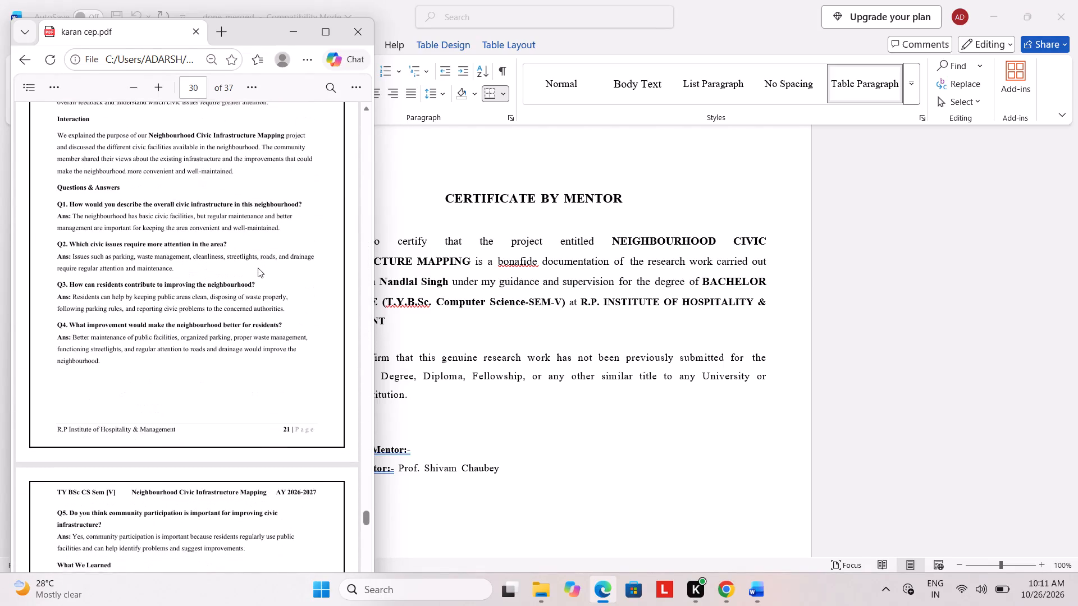
{"action": "scroll", "coordinate": [258, 268], "scroll_direction": "down", "scroll_amount": 5}
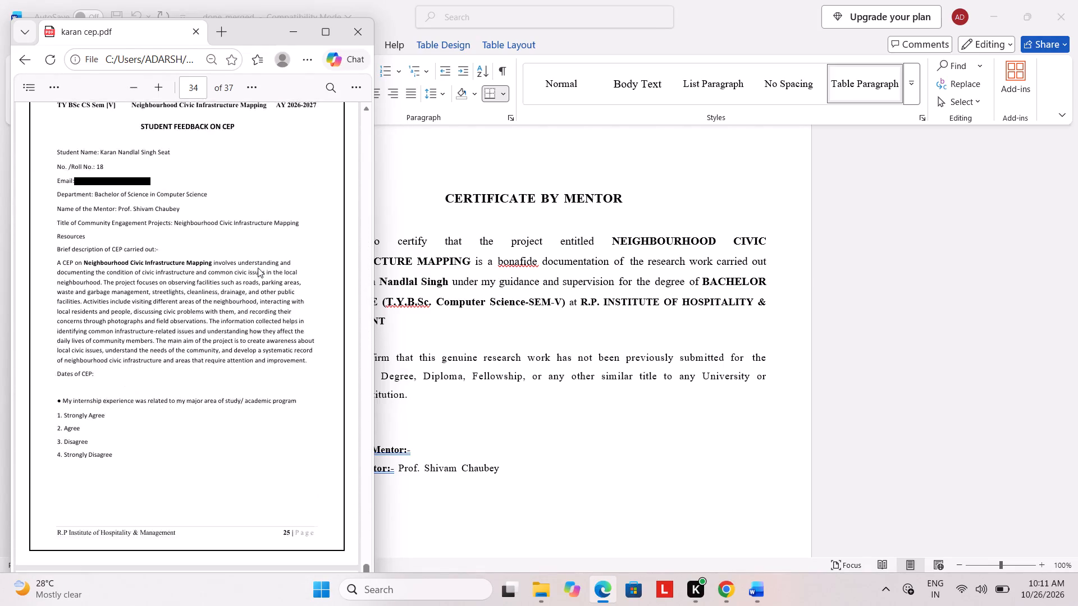
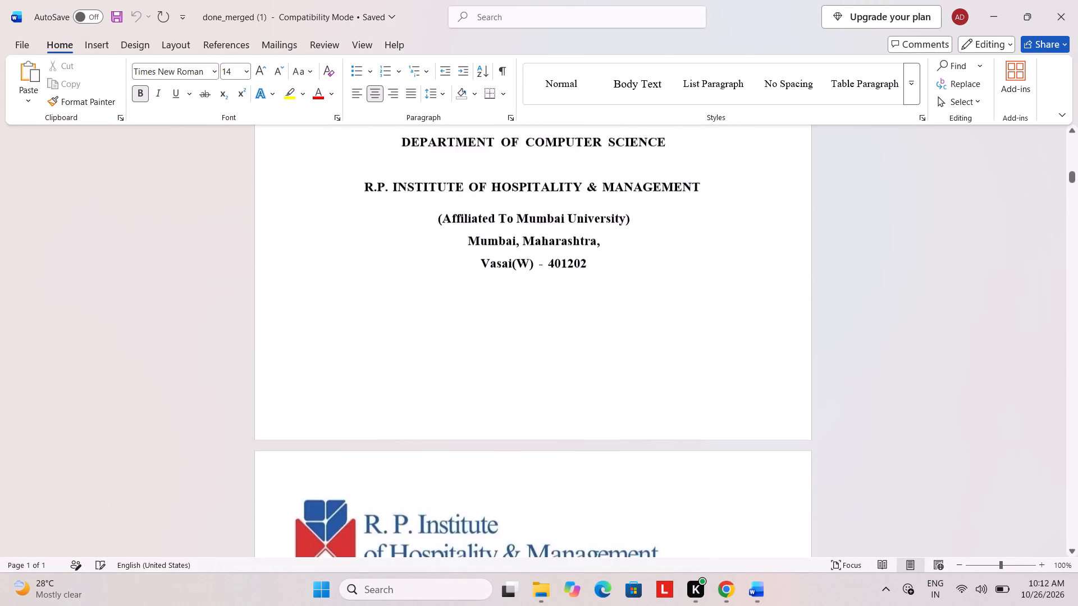
Look through the done_merged (1) report from the Department of Computer Science page through the student declaration and table of contents to the survey index.
{"action": "scroll", "coordinate": [784, 218], "scroll_direction": "down", "scroll_amount": 5}
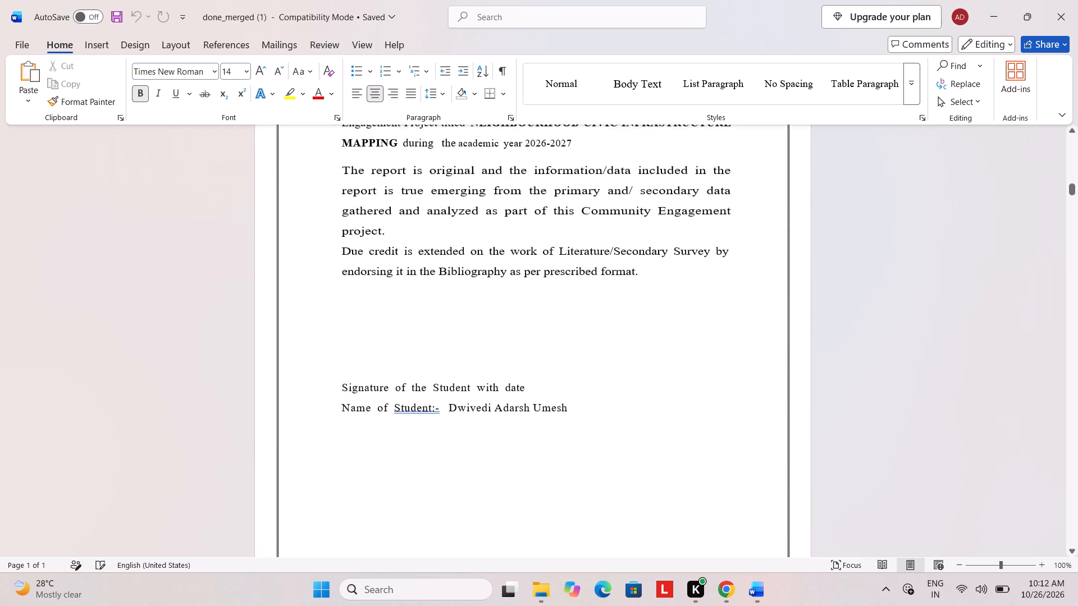
{"action": "scroll", "coordinate": [784, 218], "scroll_direction": "down", "scroll_amount": 6}
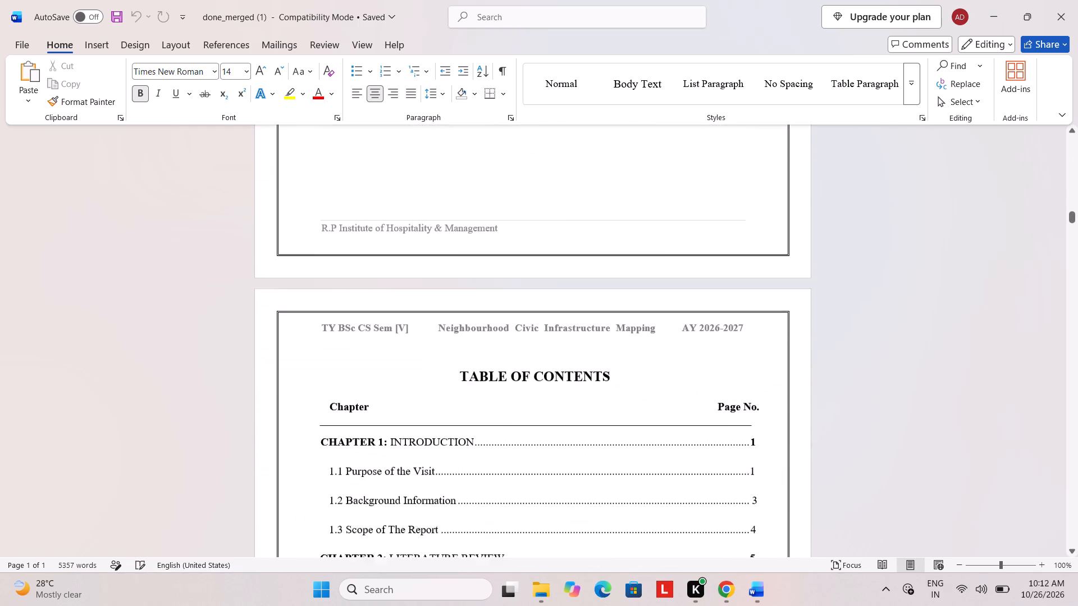
{"action": "scroll", "coordinate": [784, 218], "scroll_direction": "down", "scroll_amount": 1}
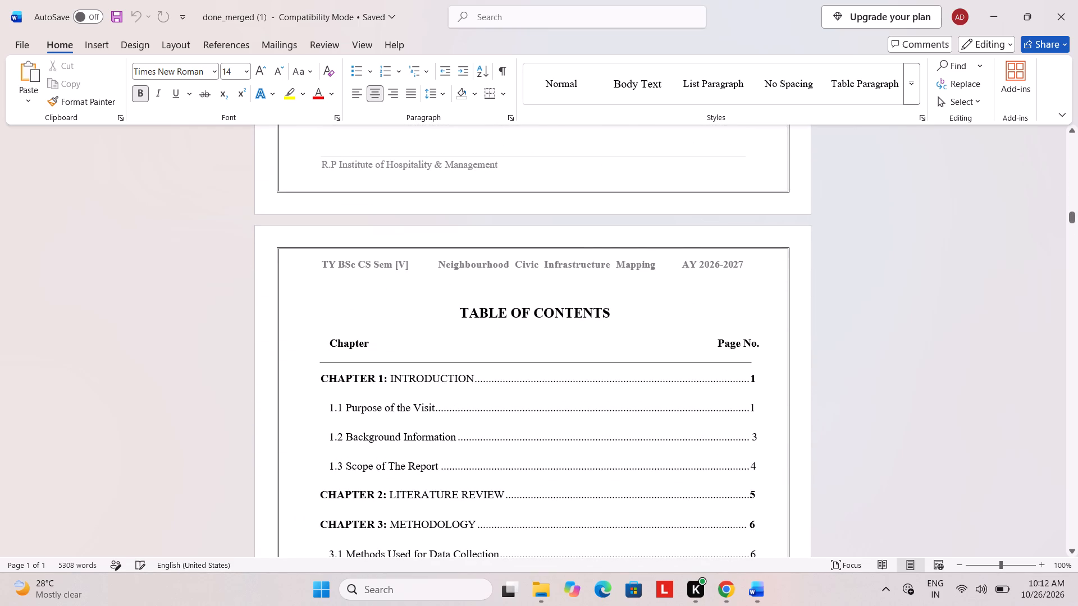
{"action": "scroll", "coordinate": [784, 218], "scroll_direction": "up", "scroll_amount": 1}
{"action": "scroll", "coordinate": [784, 218], "scroll_direction": "down", "scroll_amount": 2}
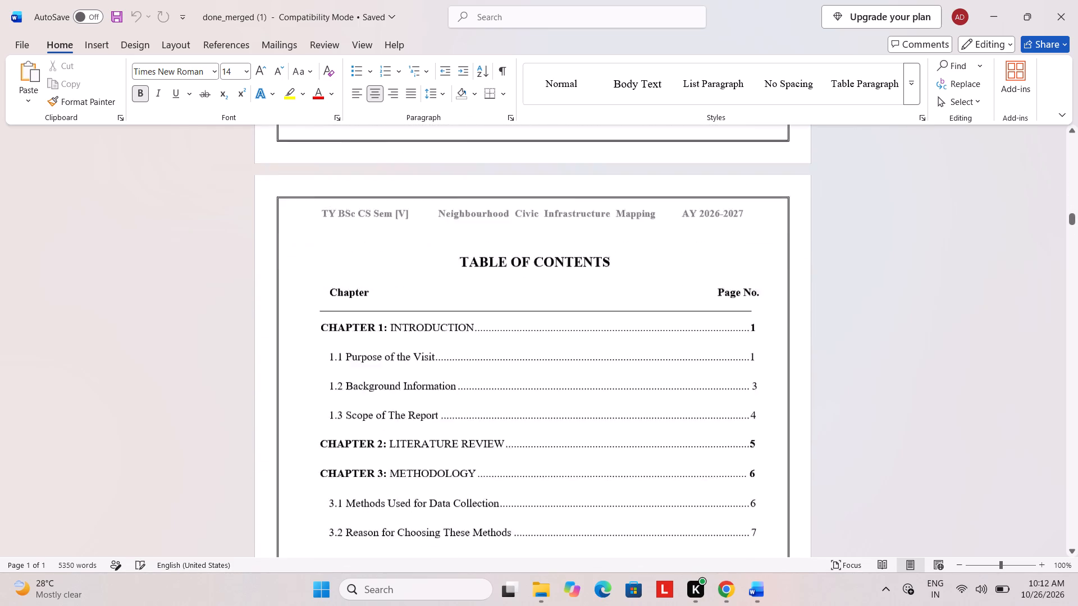
{"action": "scroll", "coordinate": [784, 218], "scroll_direction": "down", "scroll_amount": 4}
{"action": "scroll", "coordinate": [784, 218], "scroll_direction": "up", "scroll_amount": 1}
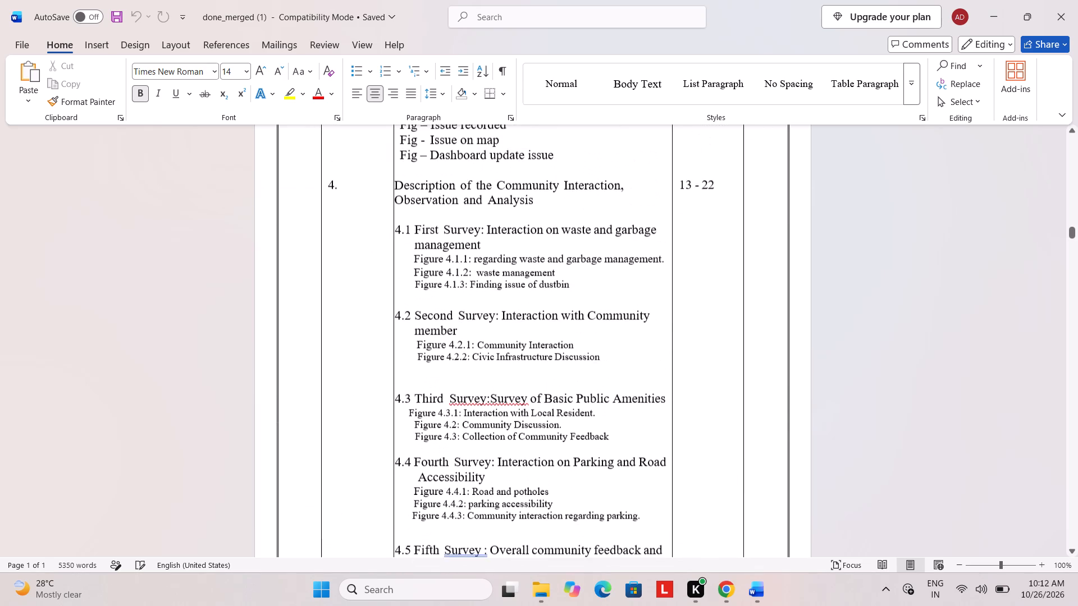
{"action": "scroll", "coordinate": [784, 218], "scroll_direction": "up", "scroll_amount": 2}
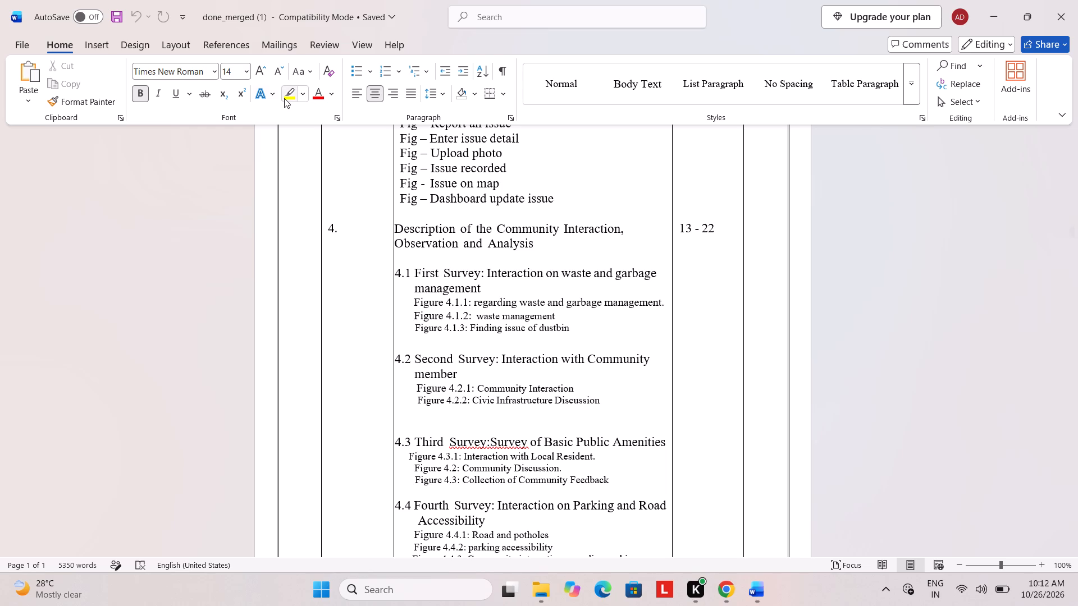
Start saving a copy of the done_merged (1) report with Save As.
{"action": "left_click", "coordinate": [15, 49]}
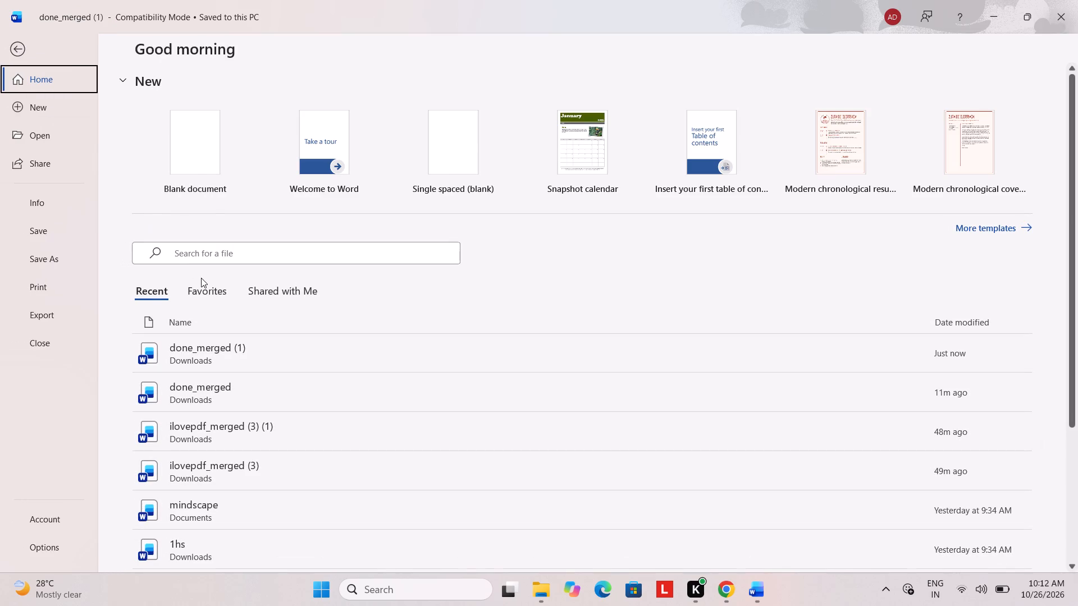
{"action": "left_click", "coordinate": [43, 267]}
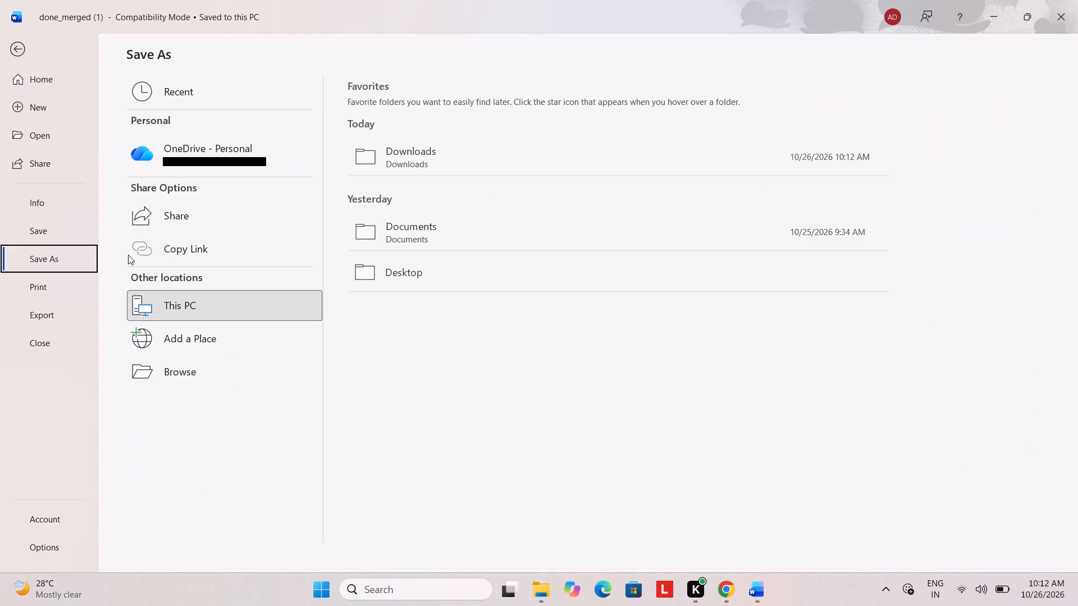
Save a copy of the done_merged (1) report in Downloads as a PDF named Adarshcep.
{"action": "left_click", "coordinate": [404, 160]}
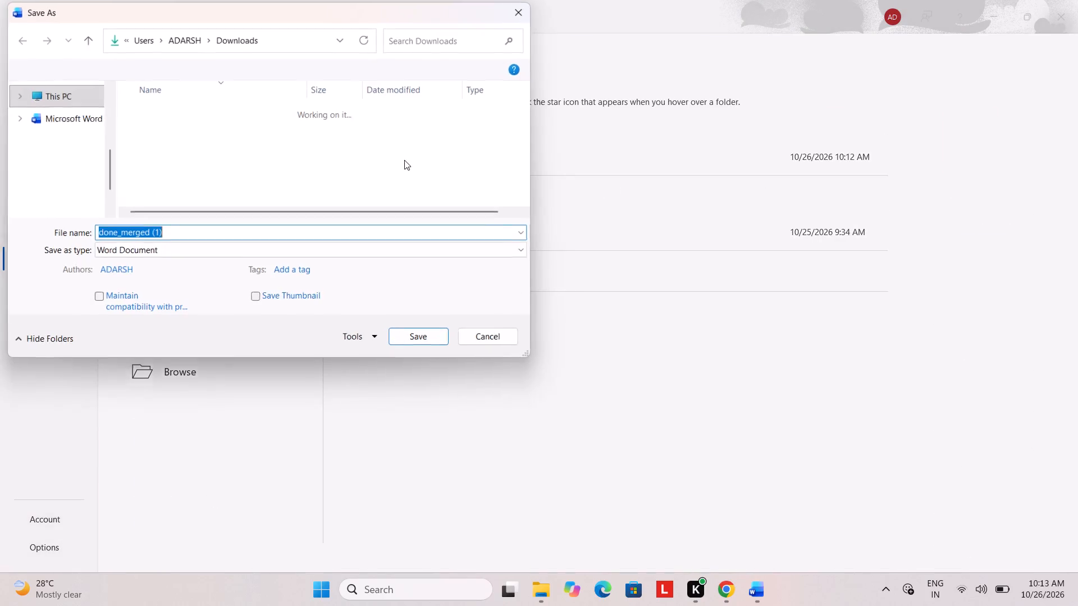
{"action": "key", "text": "BackSpace"}
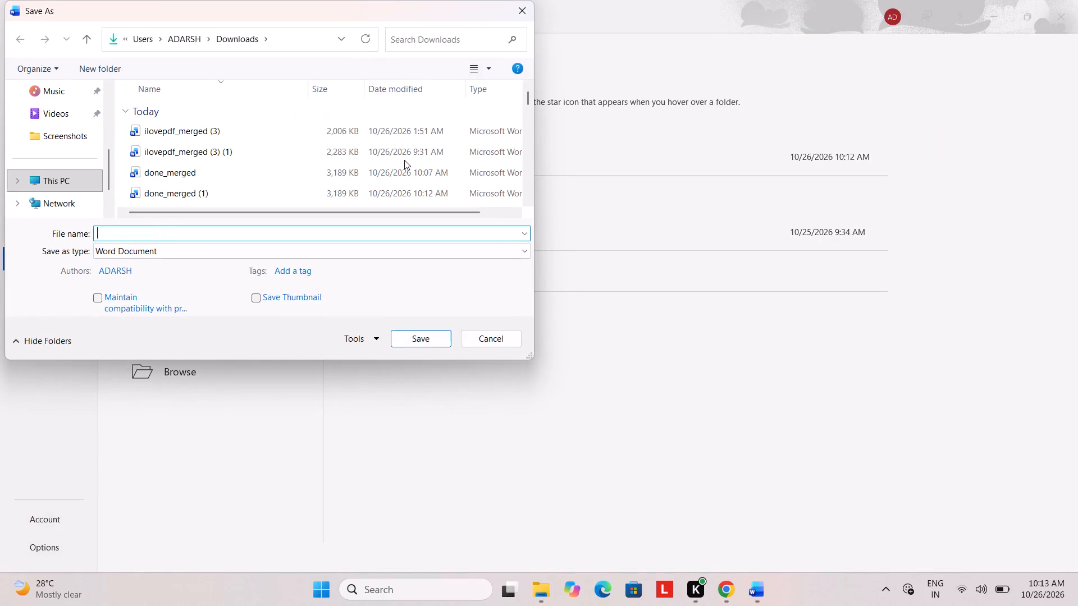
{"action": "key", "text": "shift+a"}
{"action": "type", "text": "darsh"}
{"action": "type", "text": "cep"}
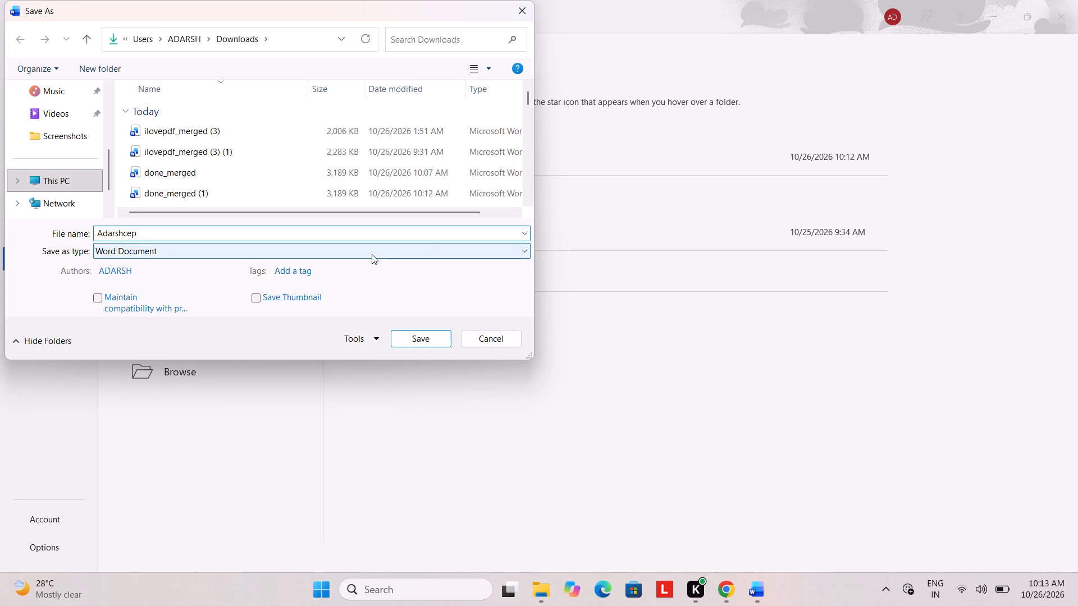
{"action": "left_click", "coordinate": [523, 249]}
{"action": "left_click", "coordinate": [427, 329]}
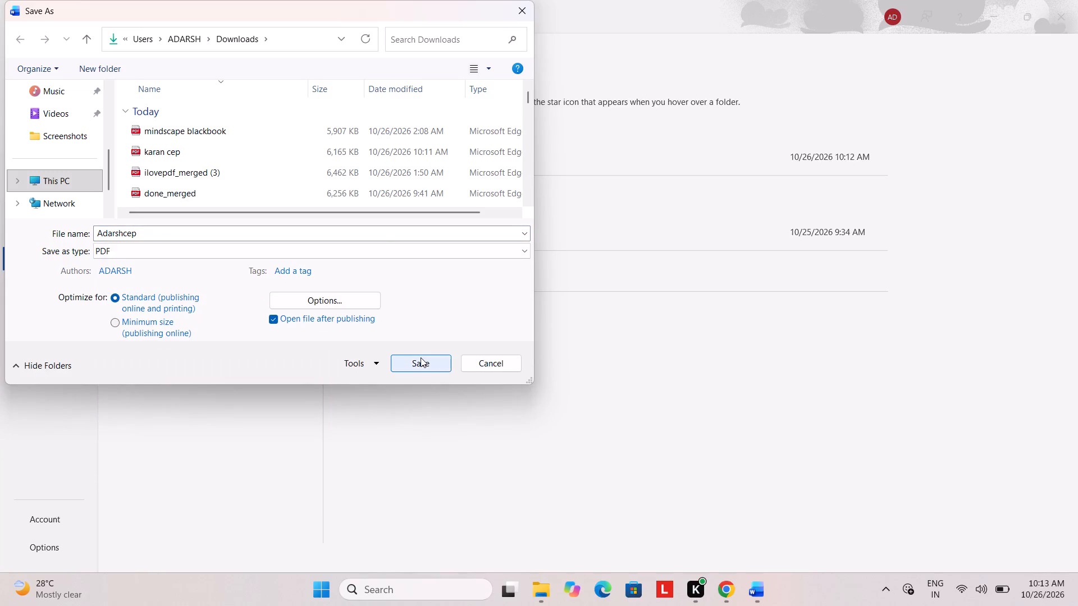
{"action": "left_click", "coordinate": [421, 357]}
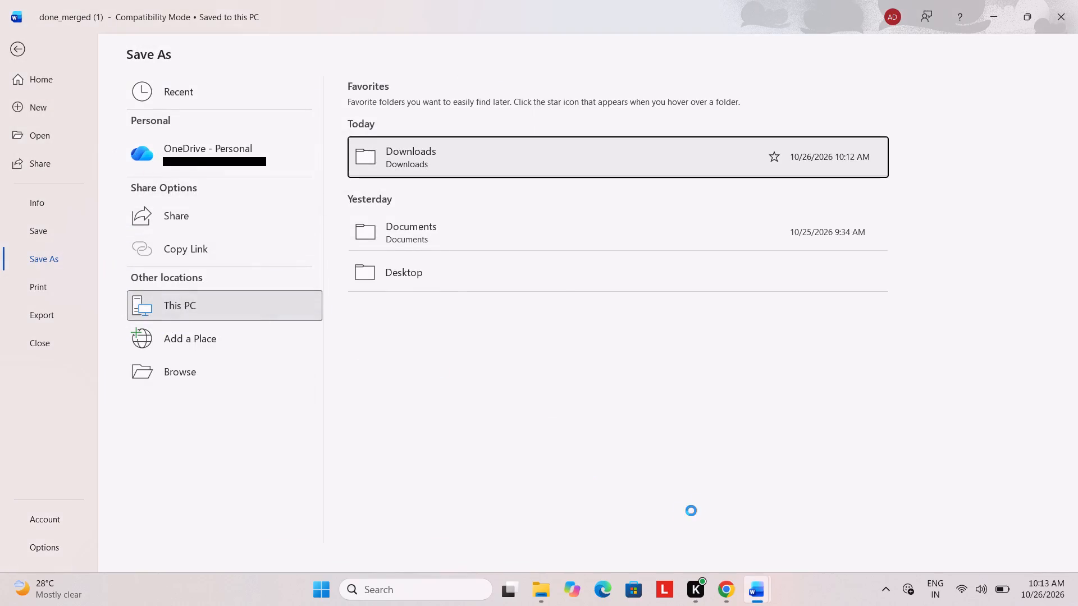